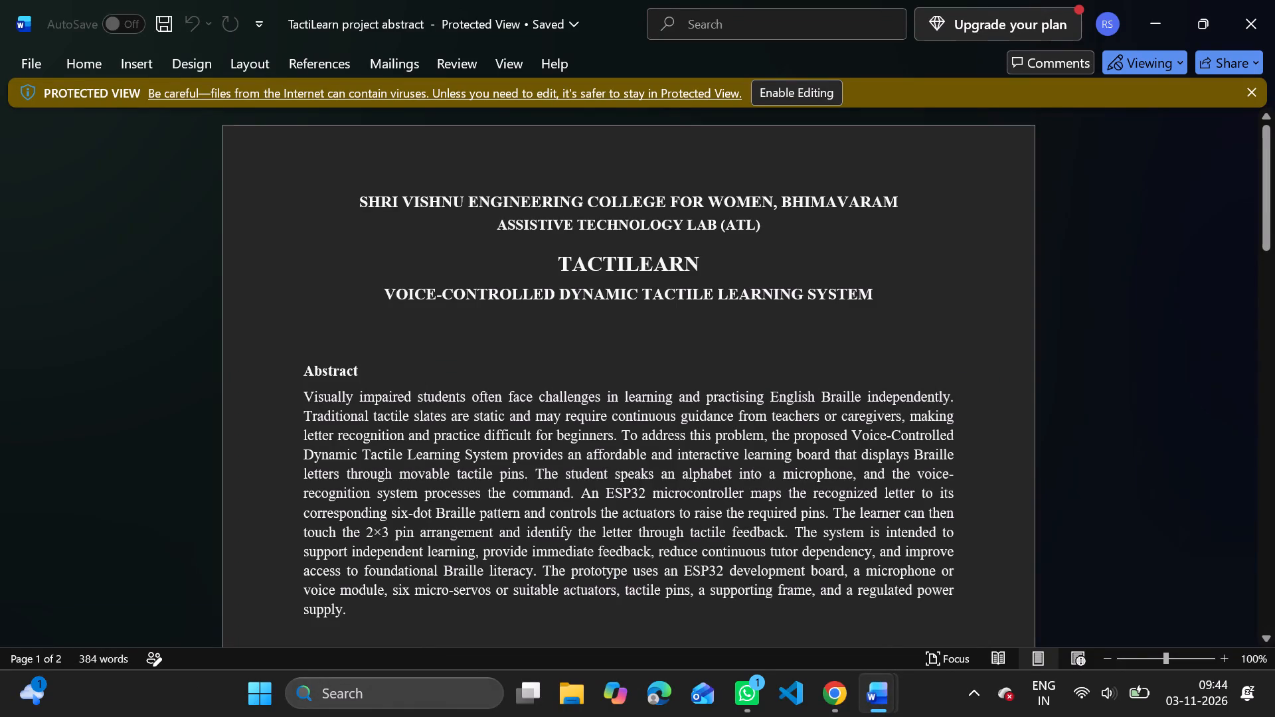
Enable editing of the TactiLearn project abstract document.
{"action": "scroll", "coordinate": [625, 576], "scroll_direction": "down", "scroll_amount": 6}
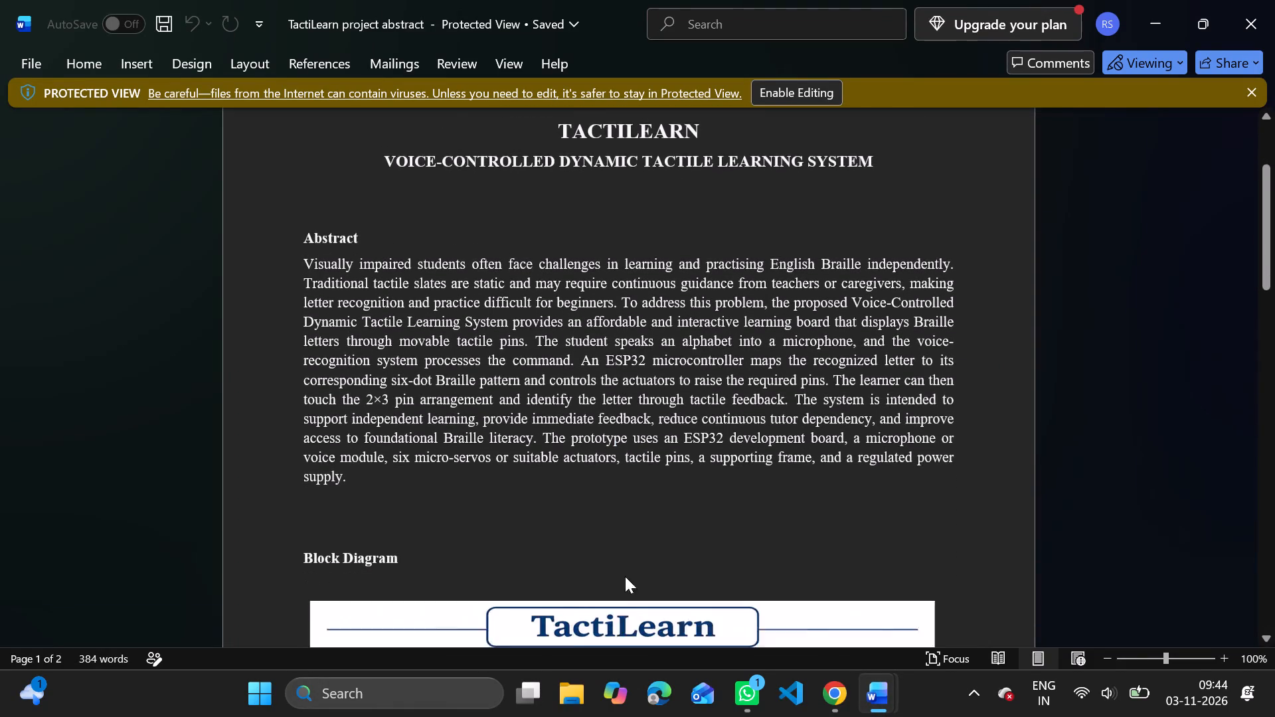
{"action": "scroll", "coordinate": [625, 576], "scroll_direction": "down", "scroll_amount": 4}
{"action": "left_click", "coordinate": [775, 98]}
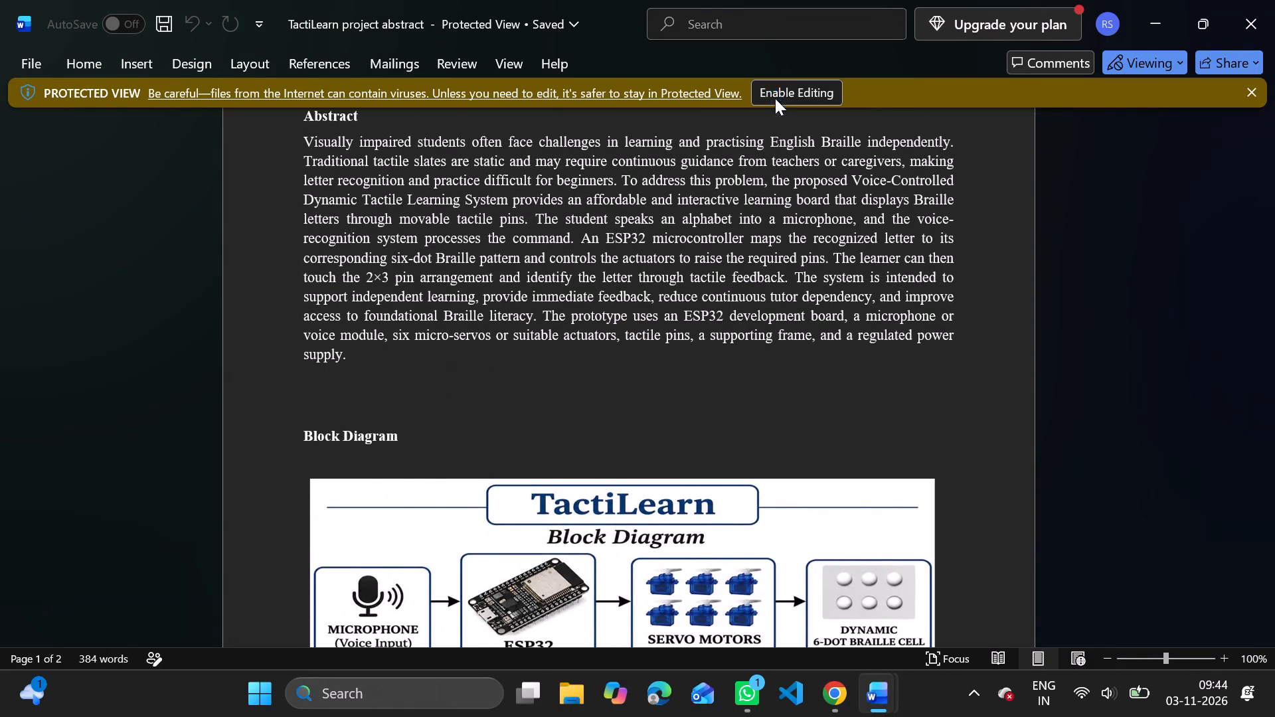
Capitalise the initial K of the first member's surname in the Project Team Members table.
{"action": "scroll", "coordinate": [855, 289], "scroll_direction": "down", "scroll_amount": 9}
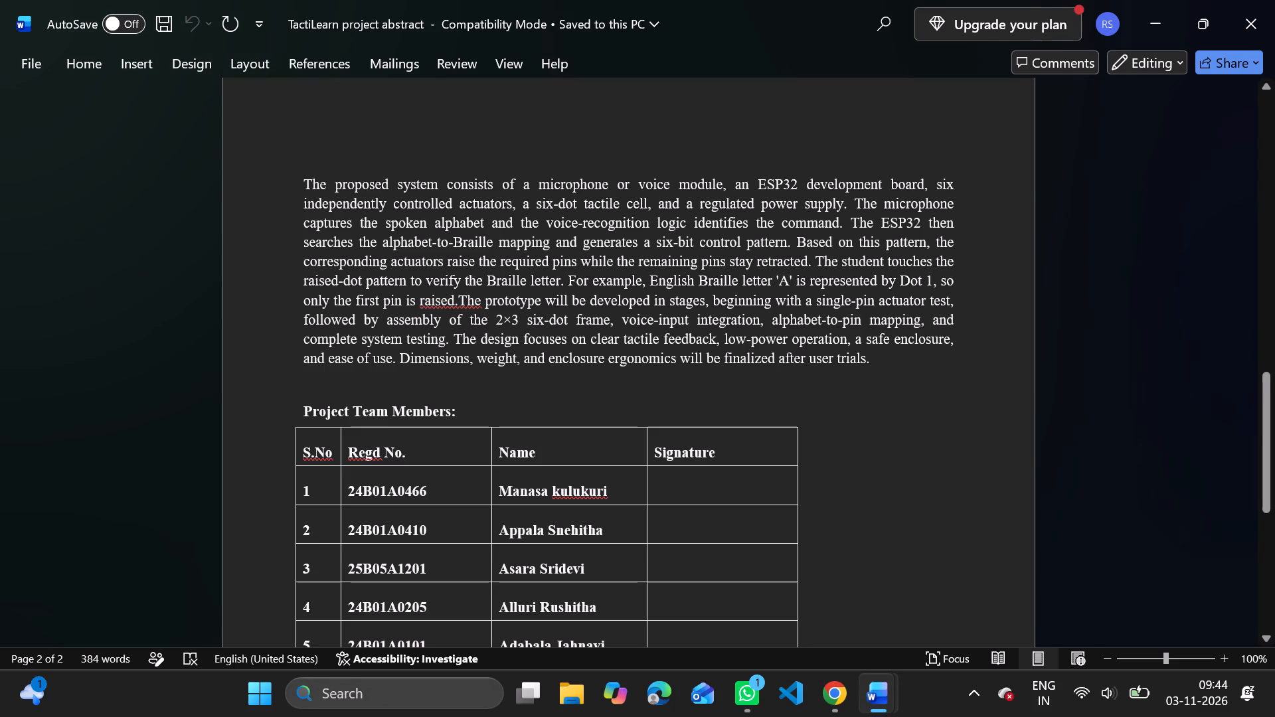
{"action": "scroll", "coordinate": [610, 402], "scroll_direction": "down", "scroll_amount": 1}
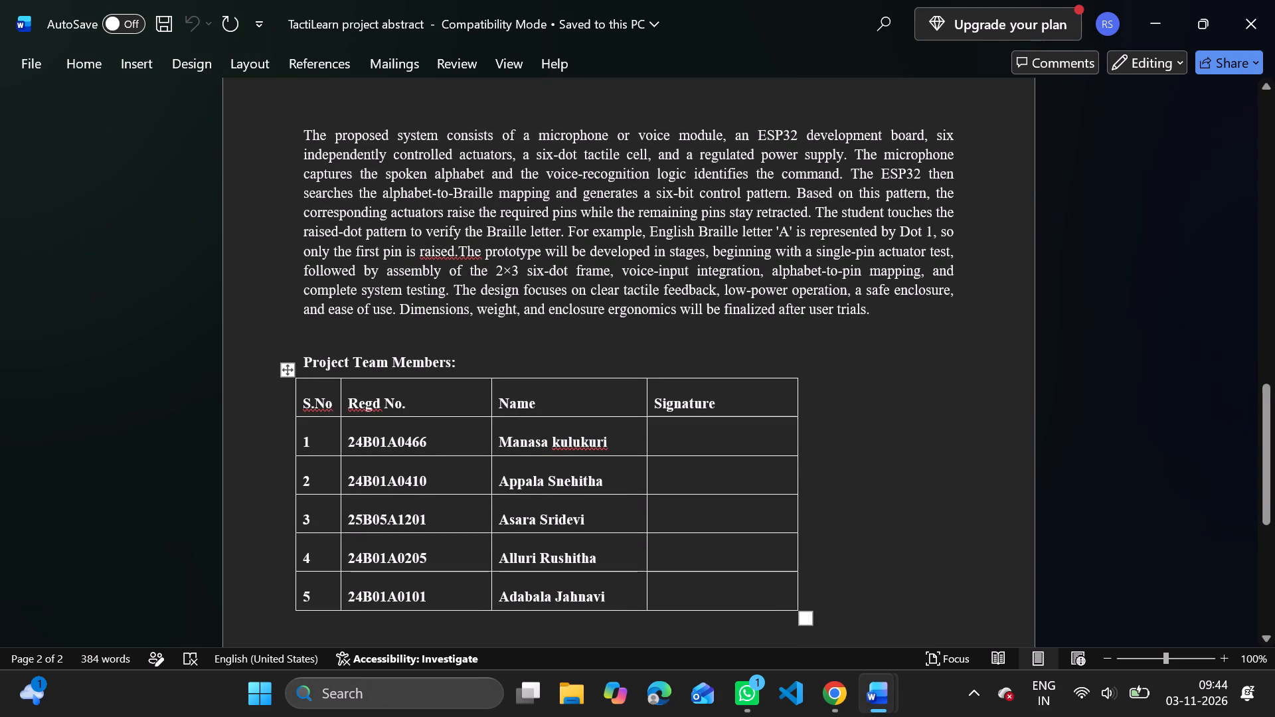
{"action": "left_click", "coordinate": [563, 445]}
{"action": "key", "text": "BackSpace"}
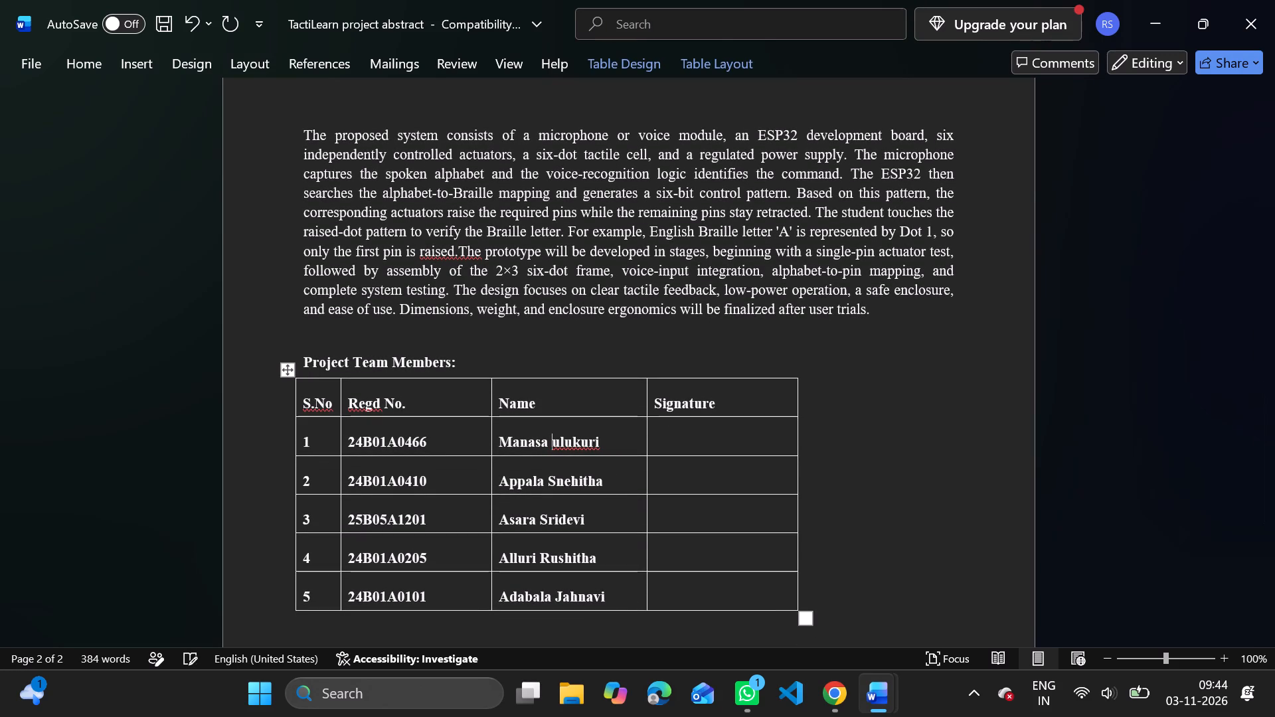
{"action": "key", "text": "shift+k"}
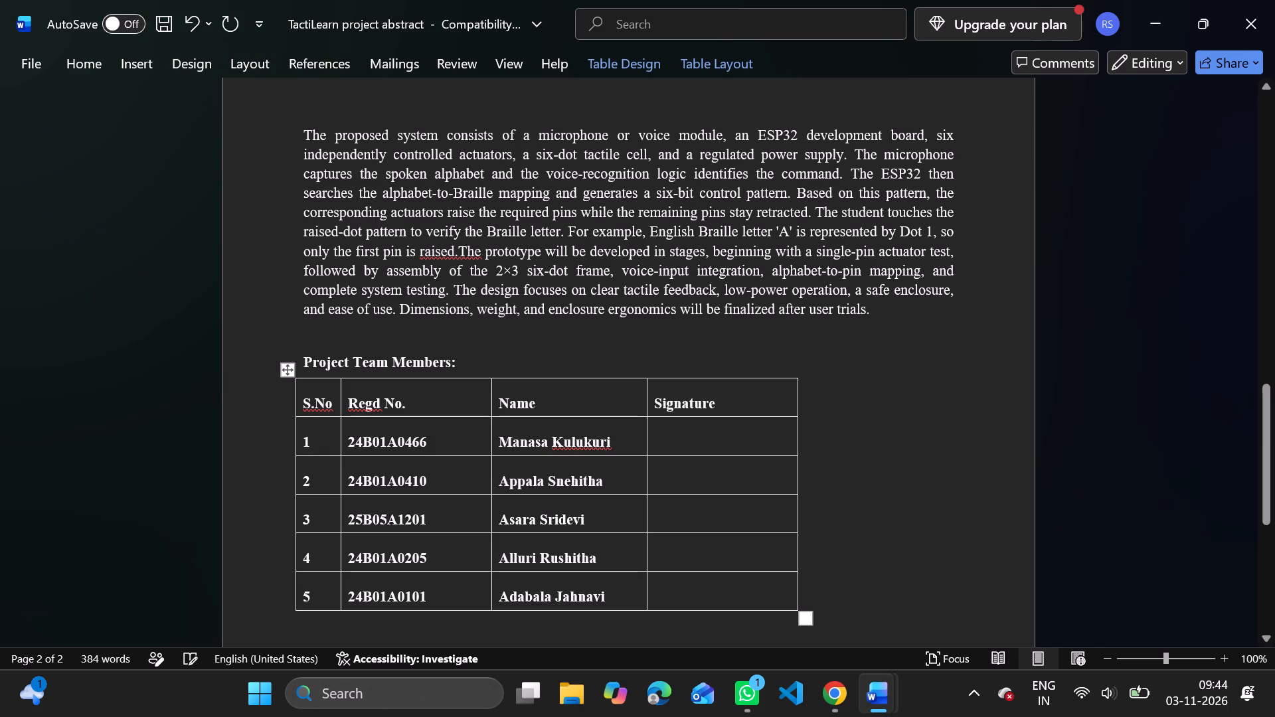
Switch to Windows Settings and apply the light personalization theme with the blue bloom wallpaper.
{"action": "scroll", "coordinate": [707, 478], "scroll_direction": "down", "scroll_amount": 2}
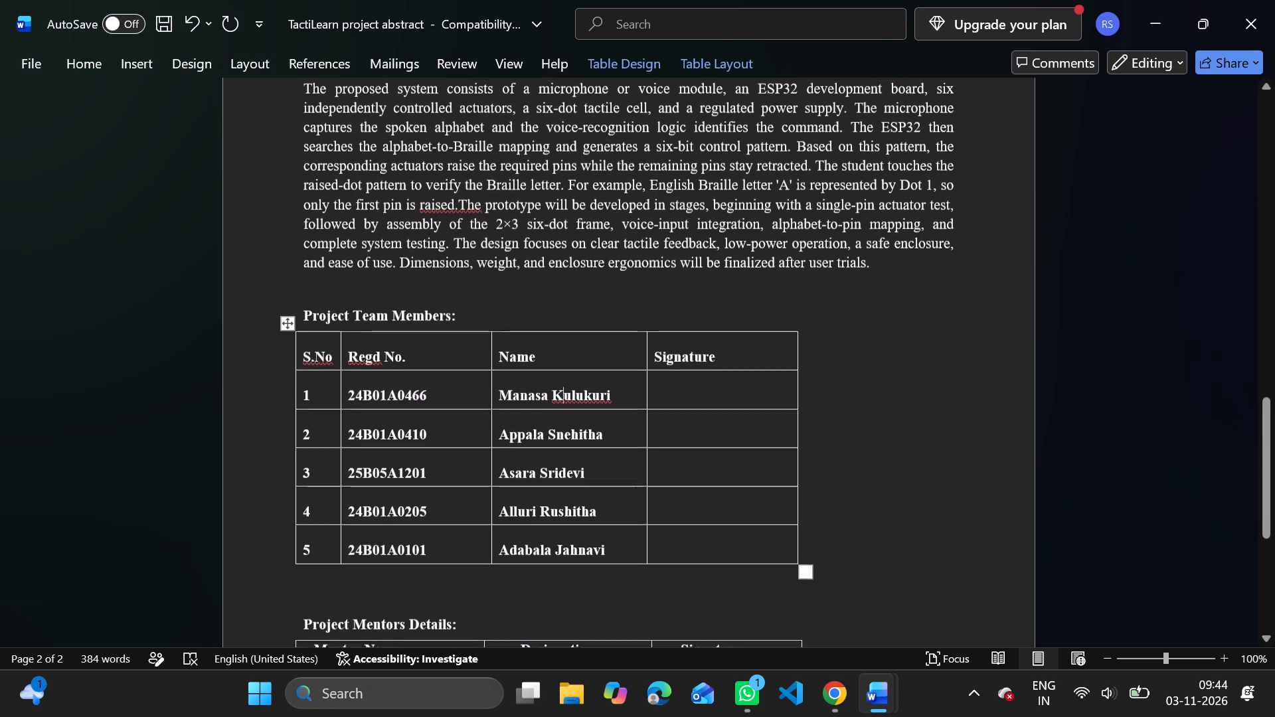
{"action": "scroll", "coordinate": [707, 478], "scroll_direction": "down", "scroll_amount": 6}
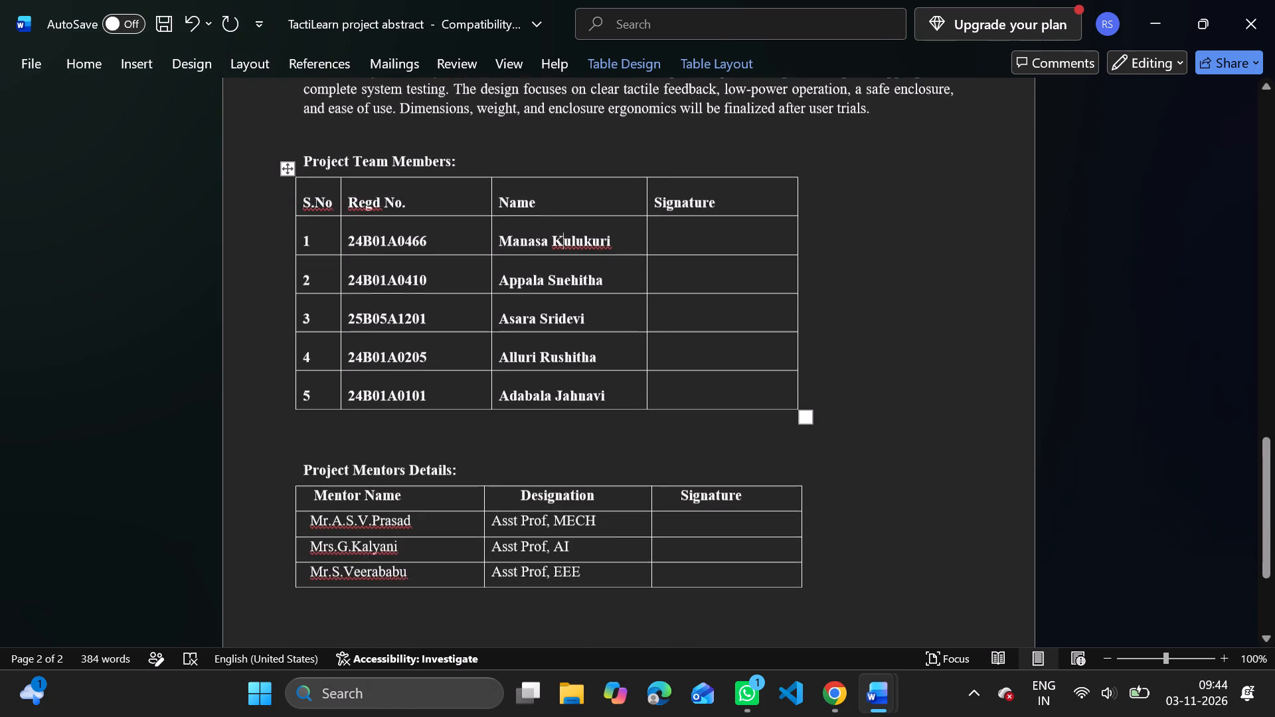
{"action": "scroll", "coordinate": [707, 478], "scroll_direction": "down", "scroll_amount": 1}
{"action": "left_click", "coordinate": [1128, 710]}
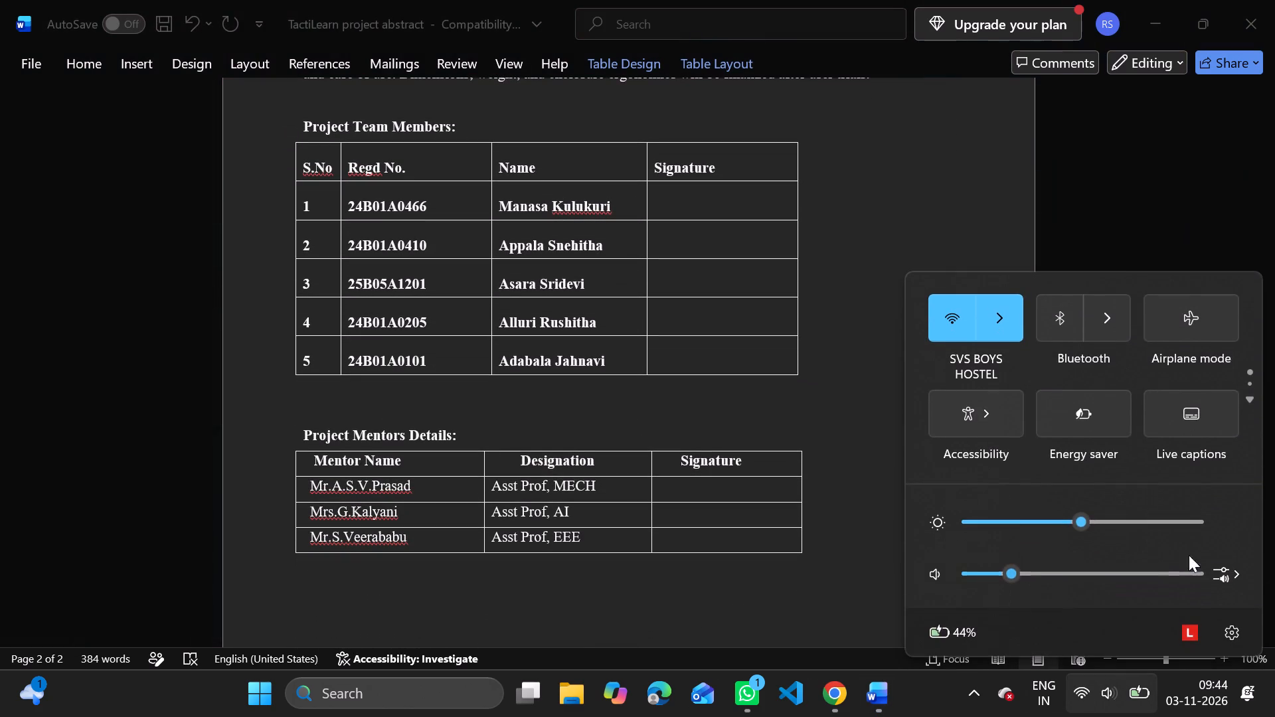
{"action": "left_click", "coordinate": [1227, 639]}
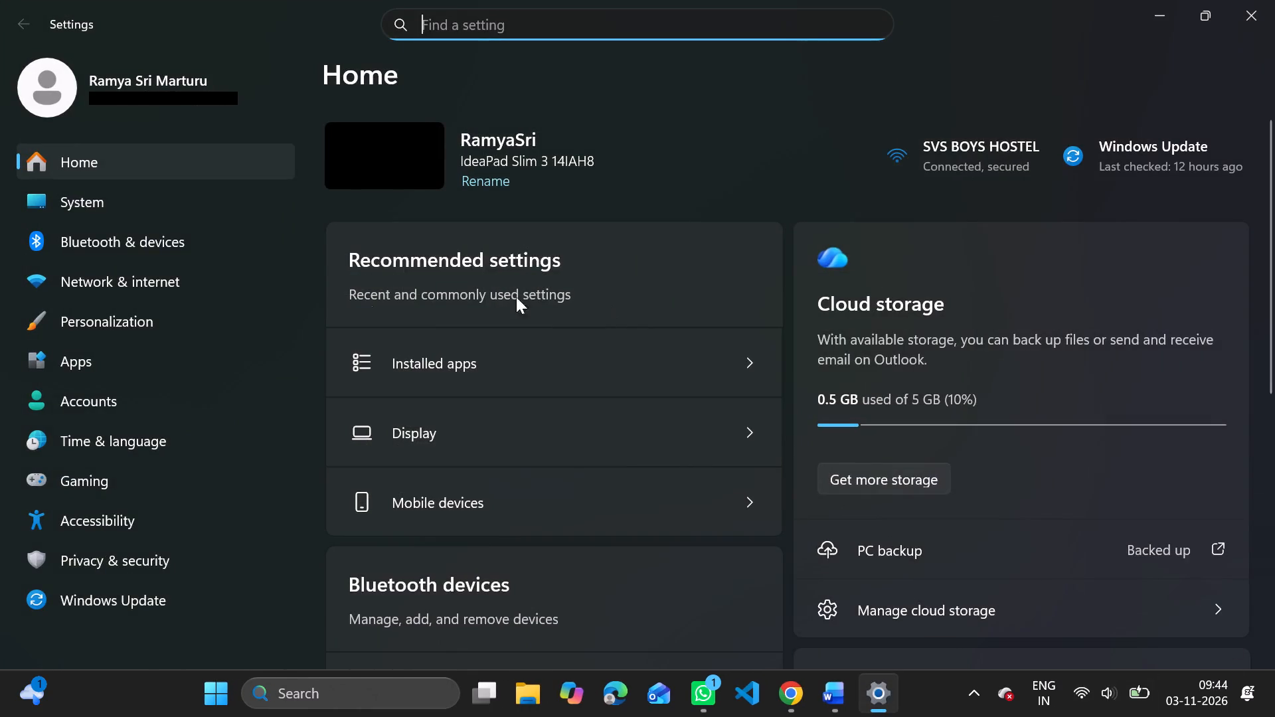
{"action": "left_click", "coordinate": [141, 311]}
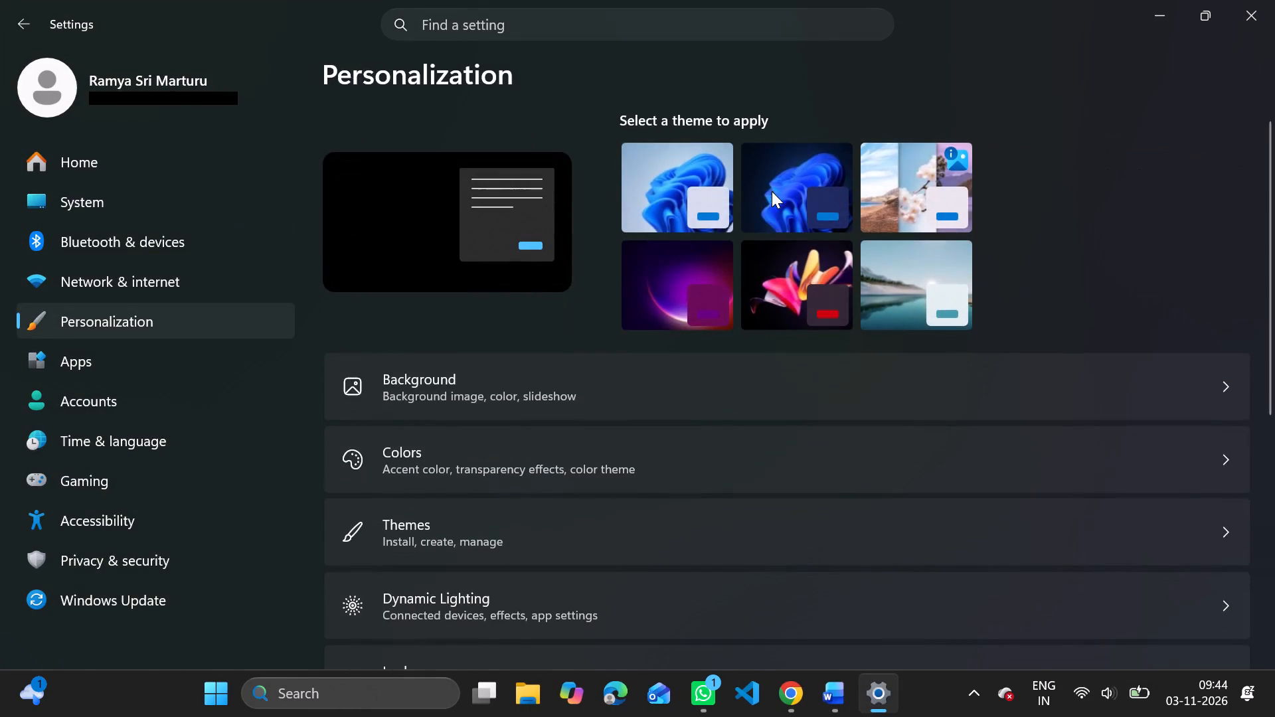
{"action": "left_click", "coordinate": [691, 198]}
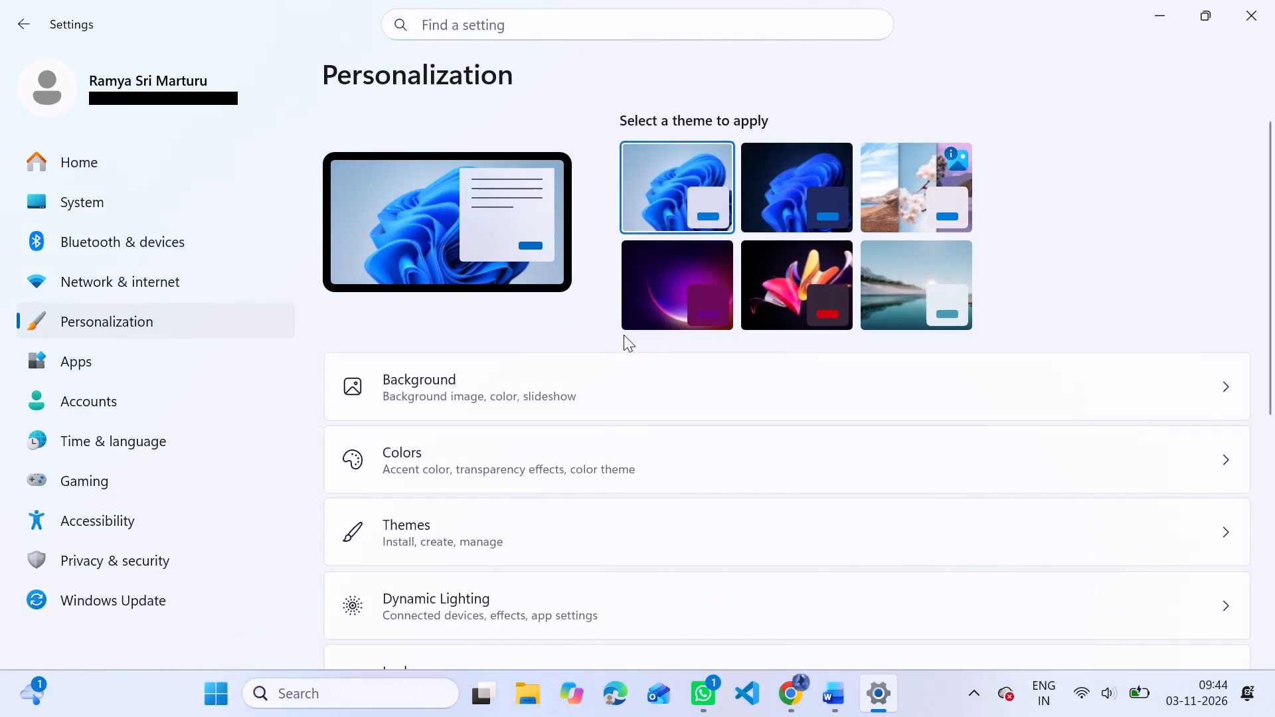
Return to the TactiLearn abstract in Word and delete the Project Mentors Details heading together with its table.
{"action": "left_click", "coordinate": [593, 214]}
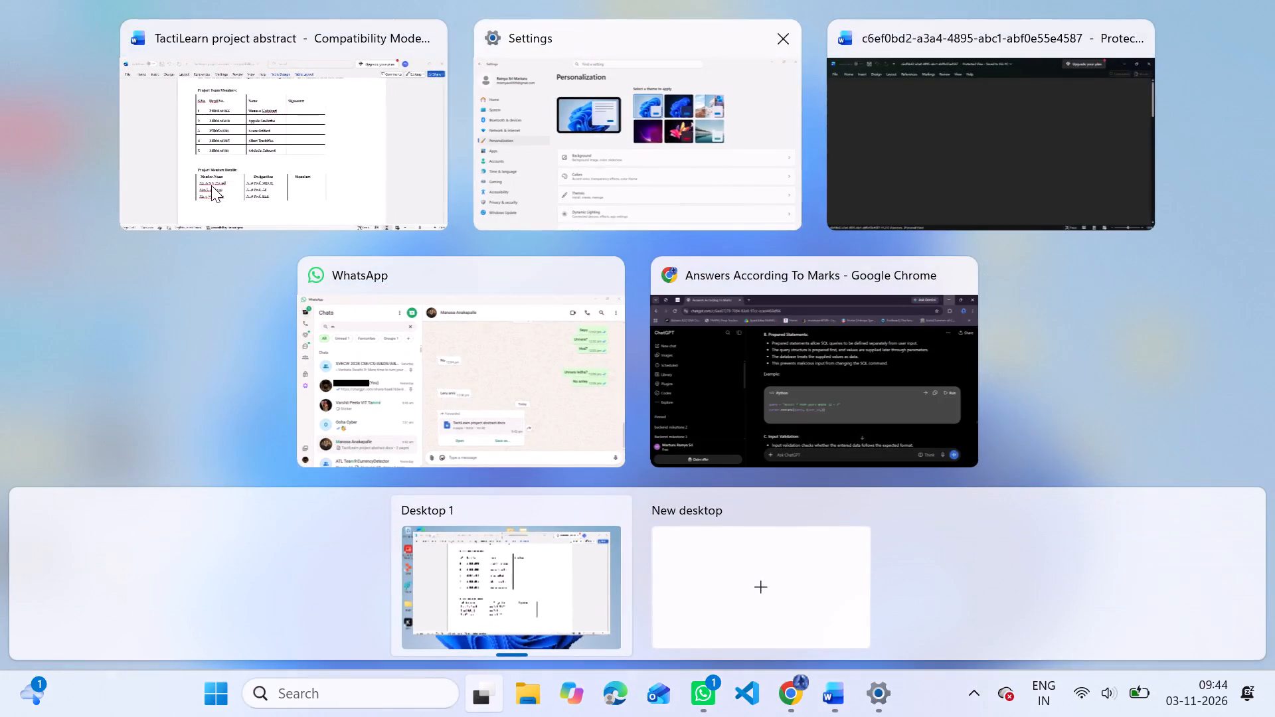
{"action": "left_click", "coordinate": [211, 185]}
{"action": "scroll", "coordinate": [552, 295], "scroll_direction": "down", "scroll_amount": 1}
{"action": "scroll", "coordinate": [552, 295], "scroll_direction": "up", "scroll_amount": 1}
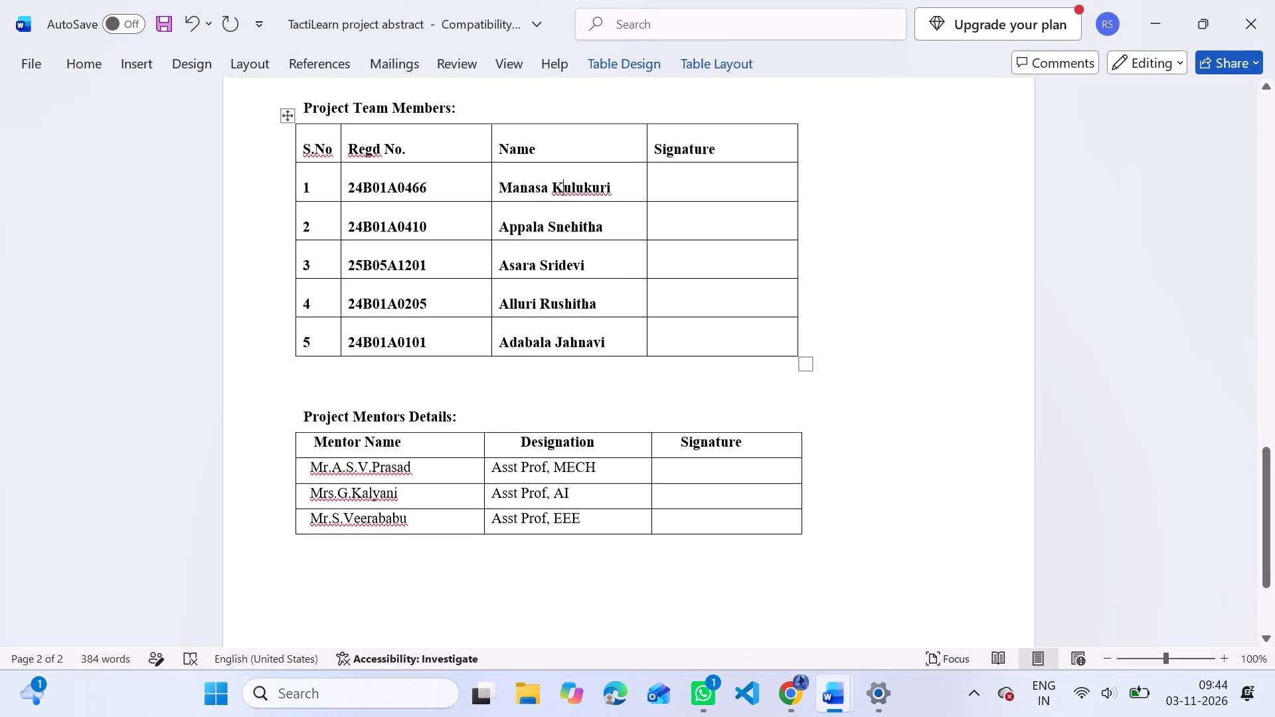
{"action": "scroll", "coordinate": [552, 295], "scroll_direction": "down", "scroll_amount": 1}
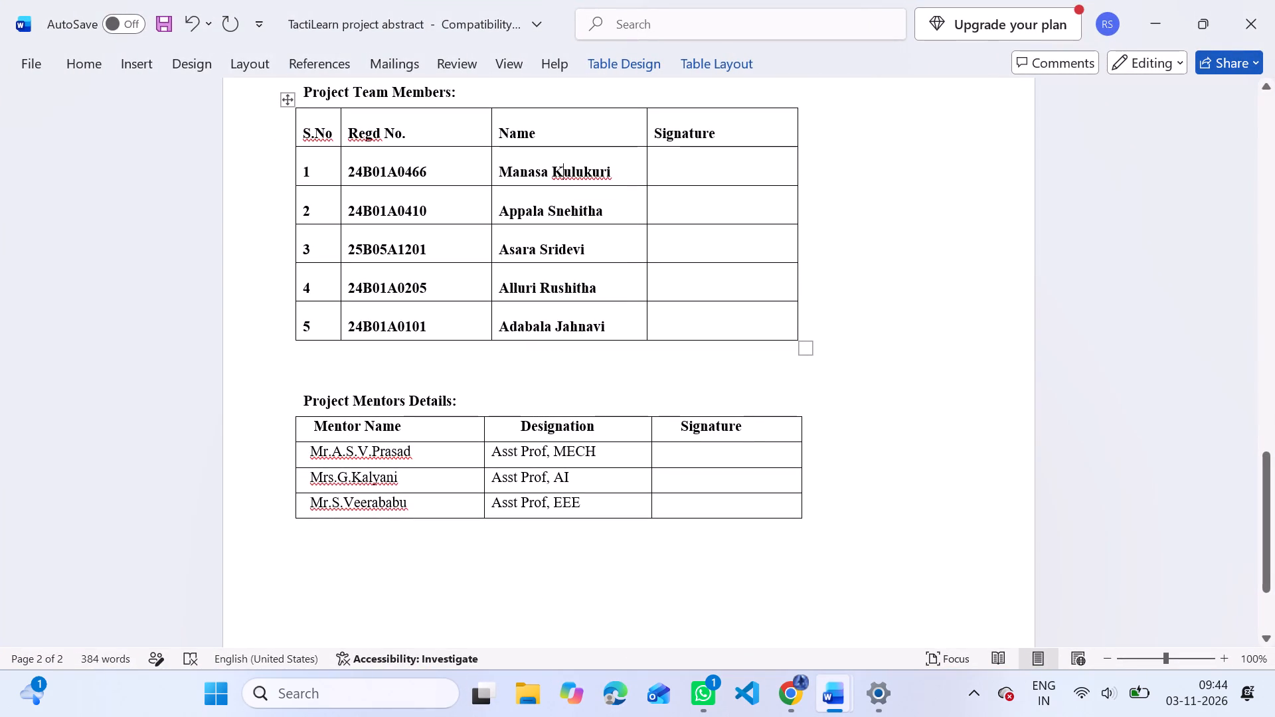
{"action": "scroll", "coordinate": [649, 393], "scroll_direction": "down", "scroll_amount": 1}
{"action": "left_click", "coordinate": [649, 393]}
{"action": "scroll", "coordinate": [649, 393], "scroll_direction": "down", "scroll_amount": 1}
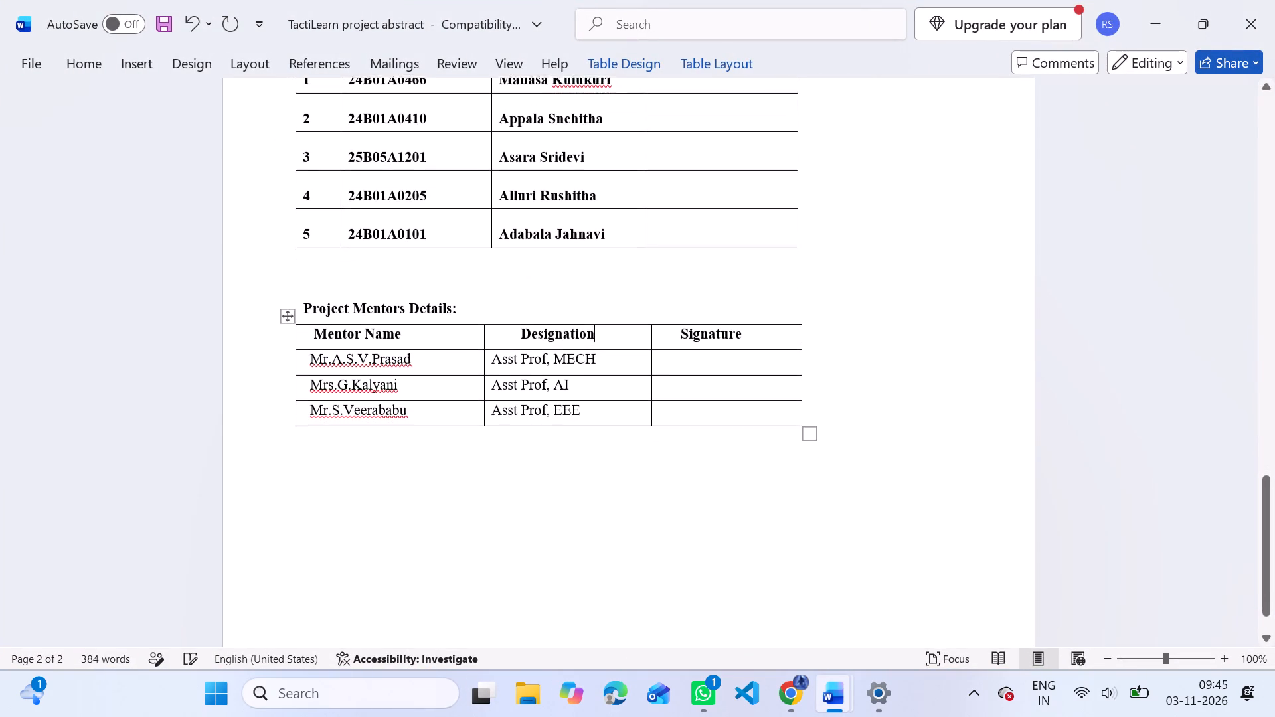
{"action": "scroll", "coordinate": [649, 393], "scroll_direction": "down", "scroll_amount": 1}
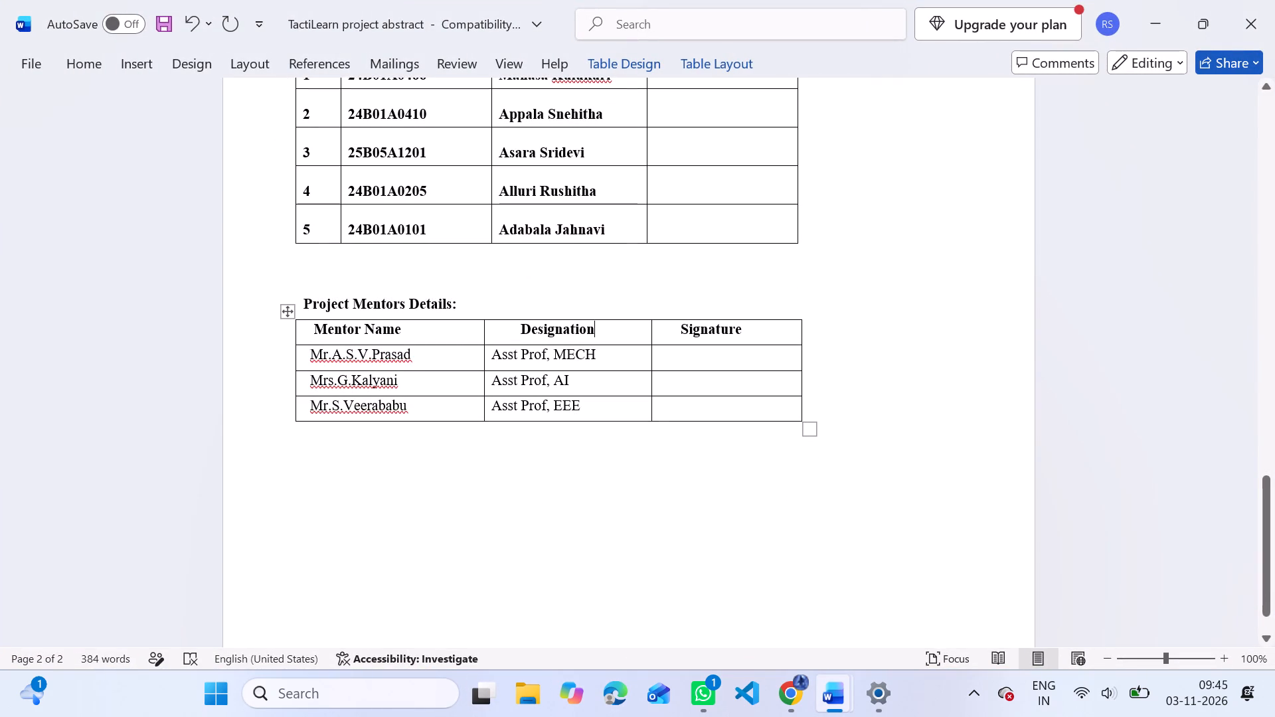
{"action": "right_click", "coordinate": [323, 326]}
{"action": "left_click", "coordinate": [227, 341]}
{"action": "left_click_drag", "start_coordinate": [281, 286], "coordinate": [585, 415]}
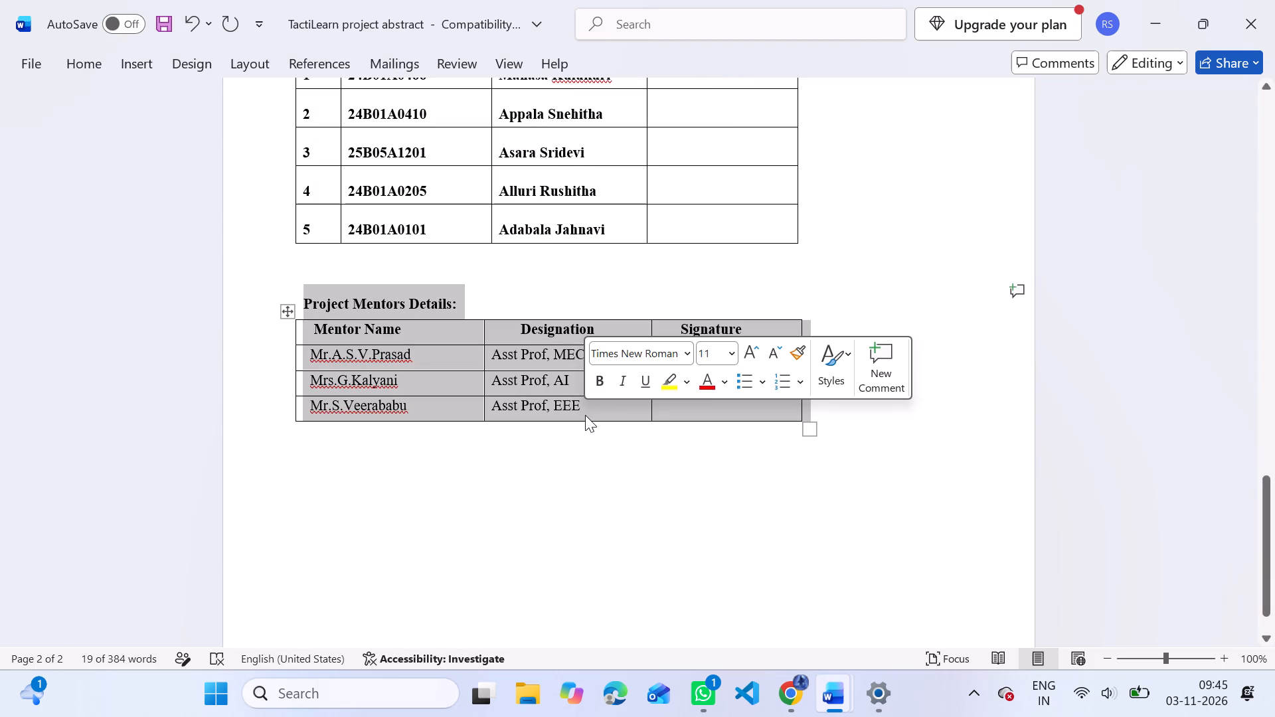
{"action": "key", "text": "Delete"}
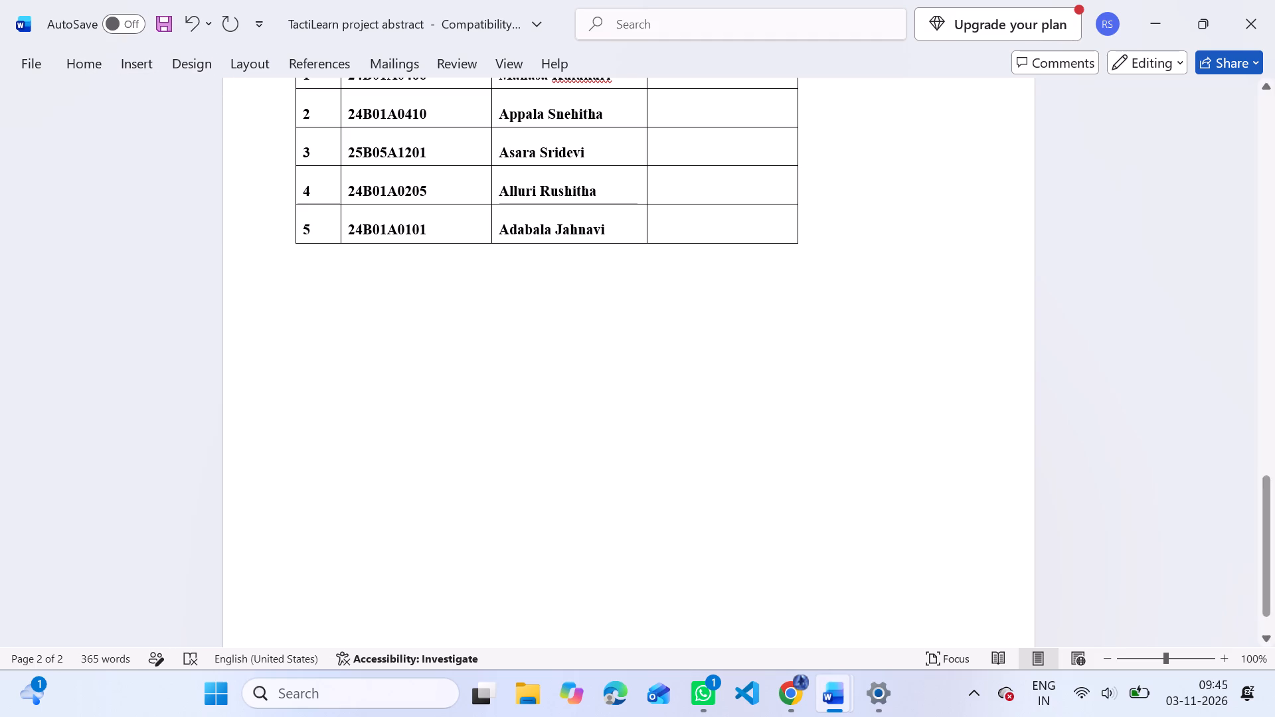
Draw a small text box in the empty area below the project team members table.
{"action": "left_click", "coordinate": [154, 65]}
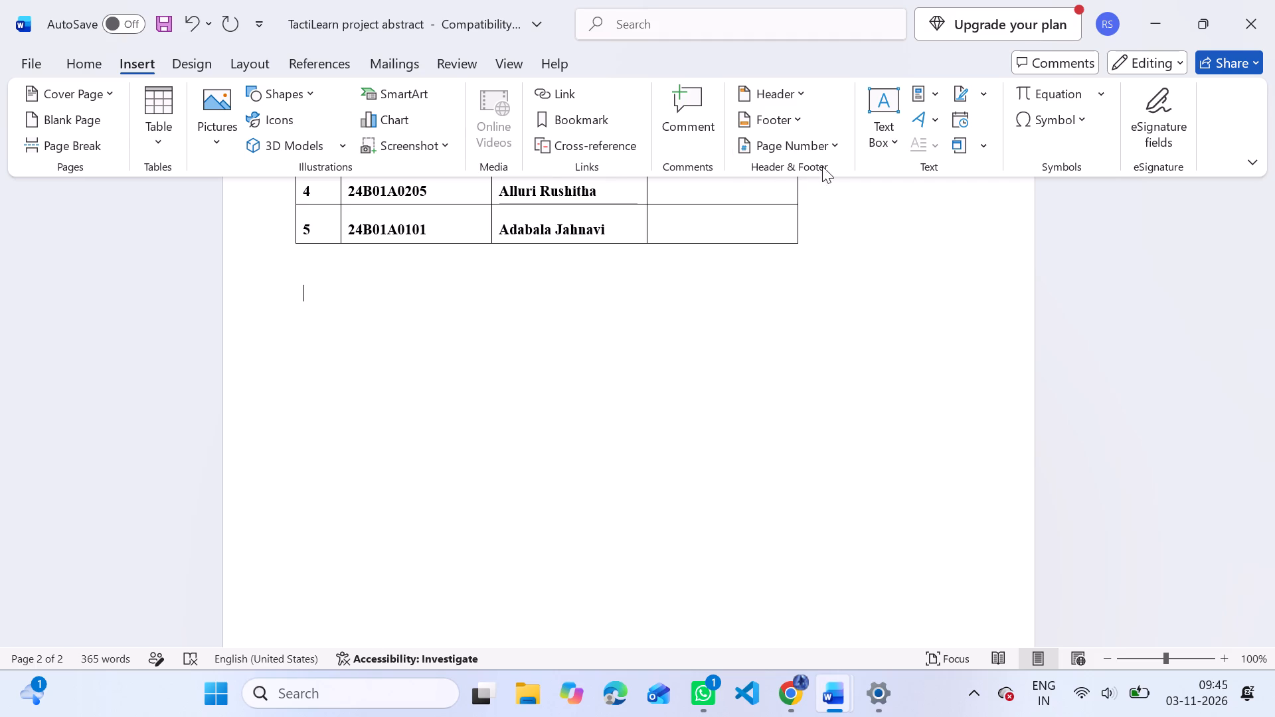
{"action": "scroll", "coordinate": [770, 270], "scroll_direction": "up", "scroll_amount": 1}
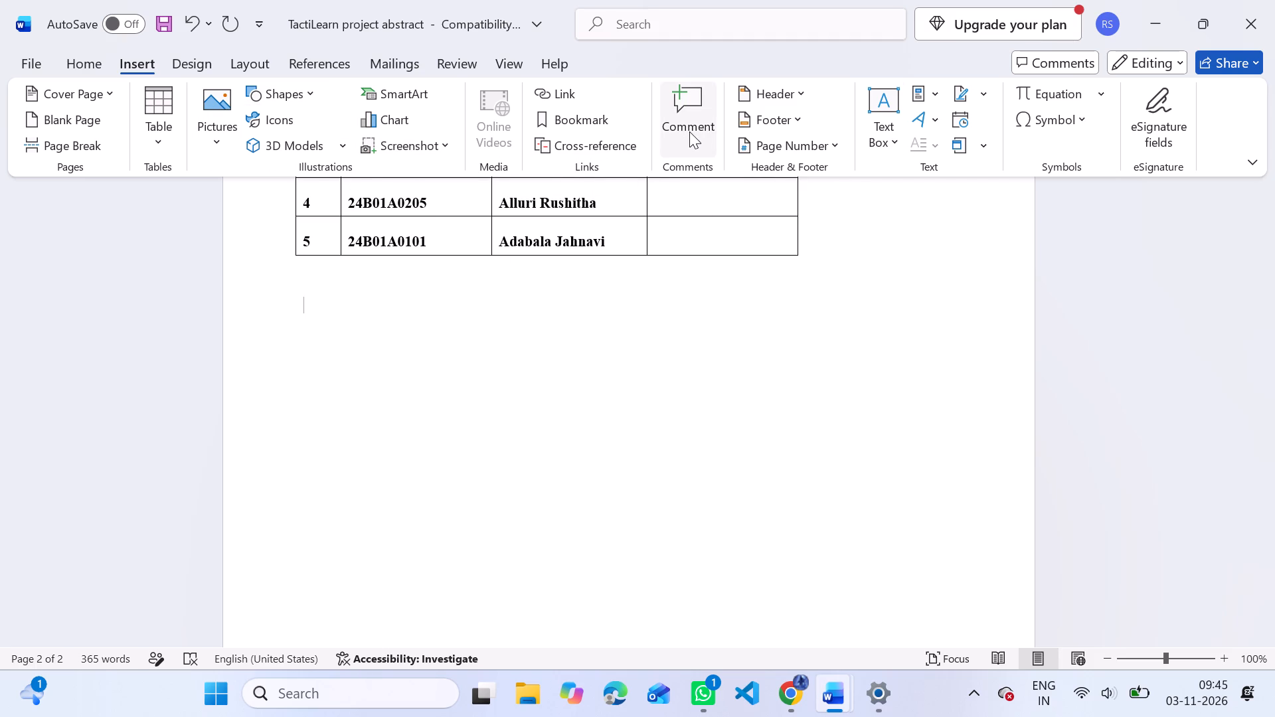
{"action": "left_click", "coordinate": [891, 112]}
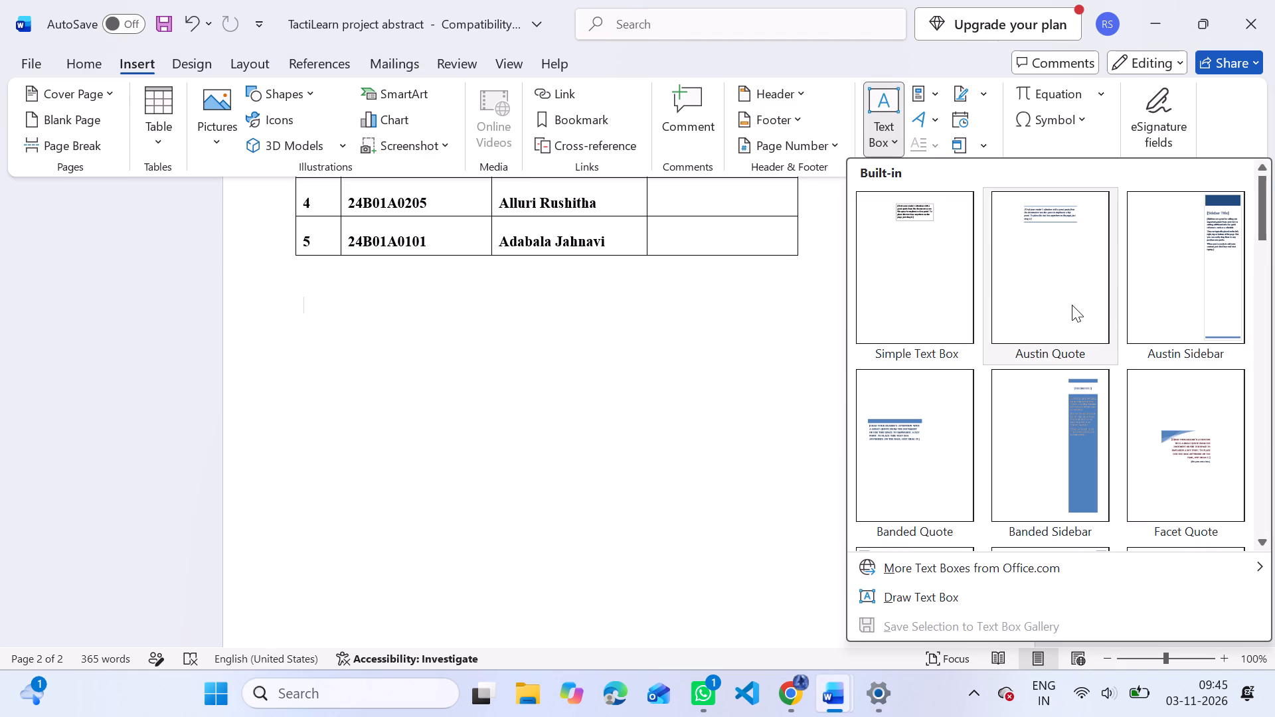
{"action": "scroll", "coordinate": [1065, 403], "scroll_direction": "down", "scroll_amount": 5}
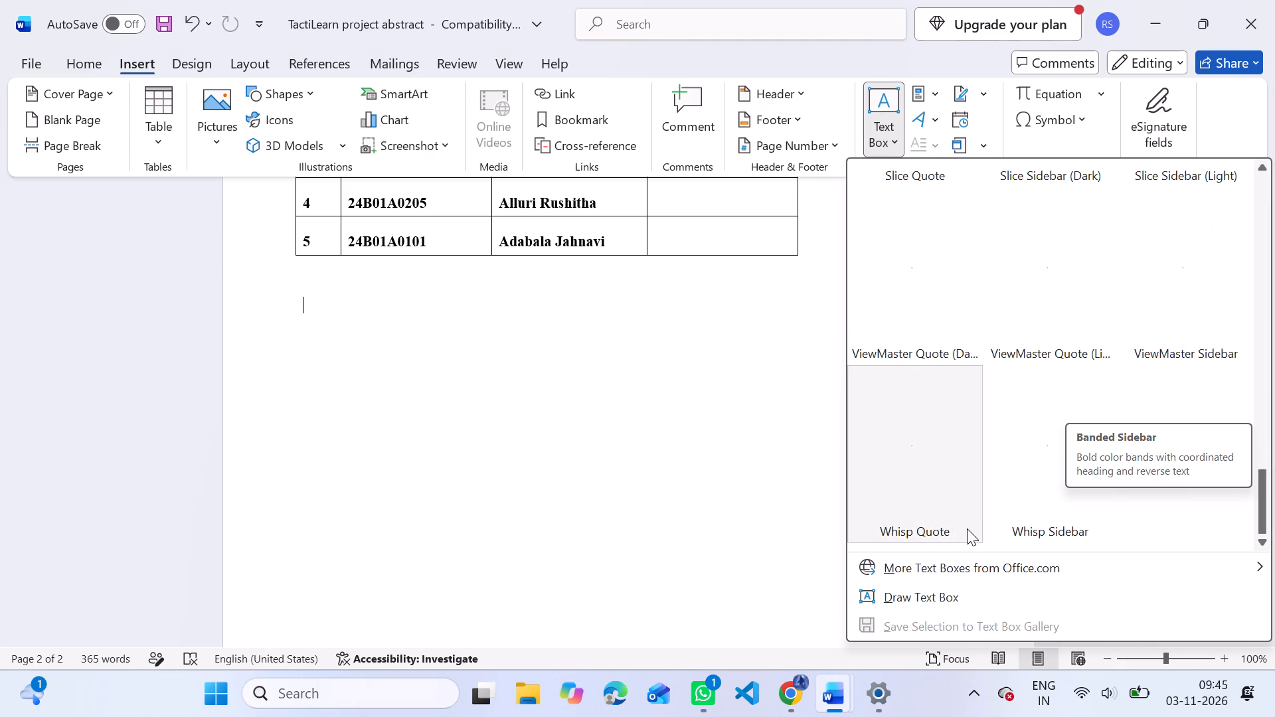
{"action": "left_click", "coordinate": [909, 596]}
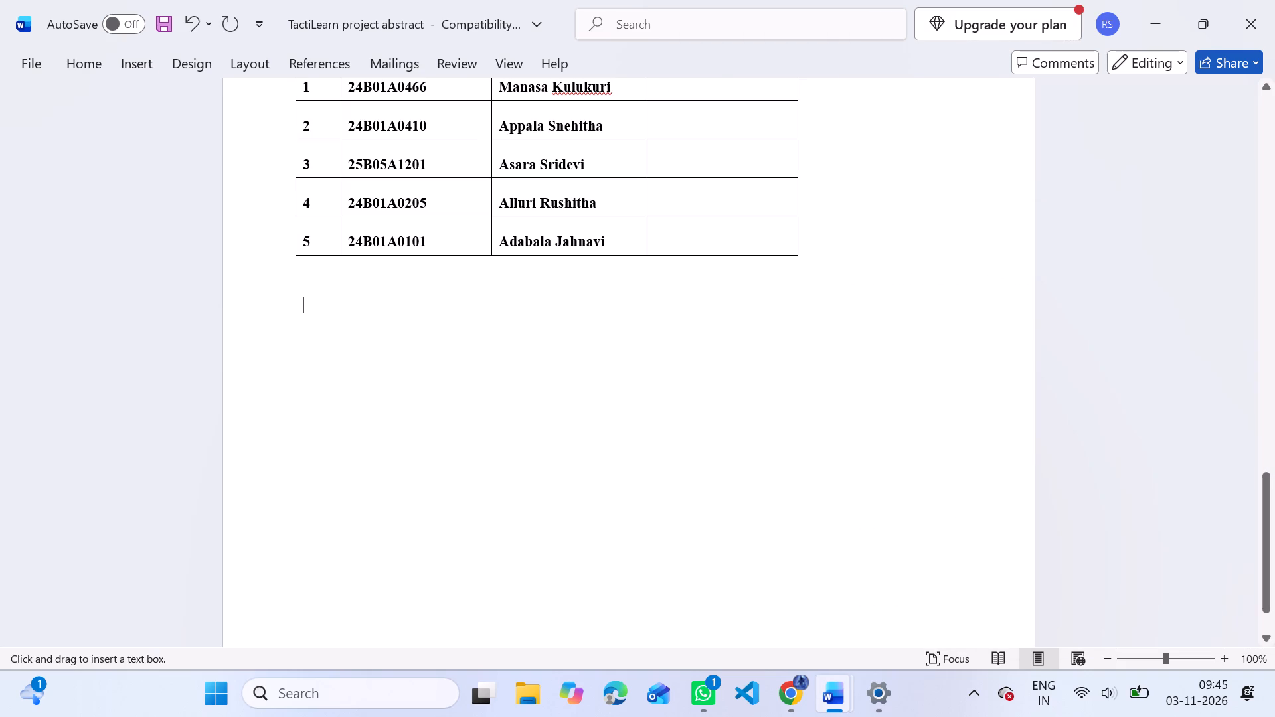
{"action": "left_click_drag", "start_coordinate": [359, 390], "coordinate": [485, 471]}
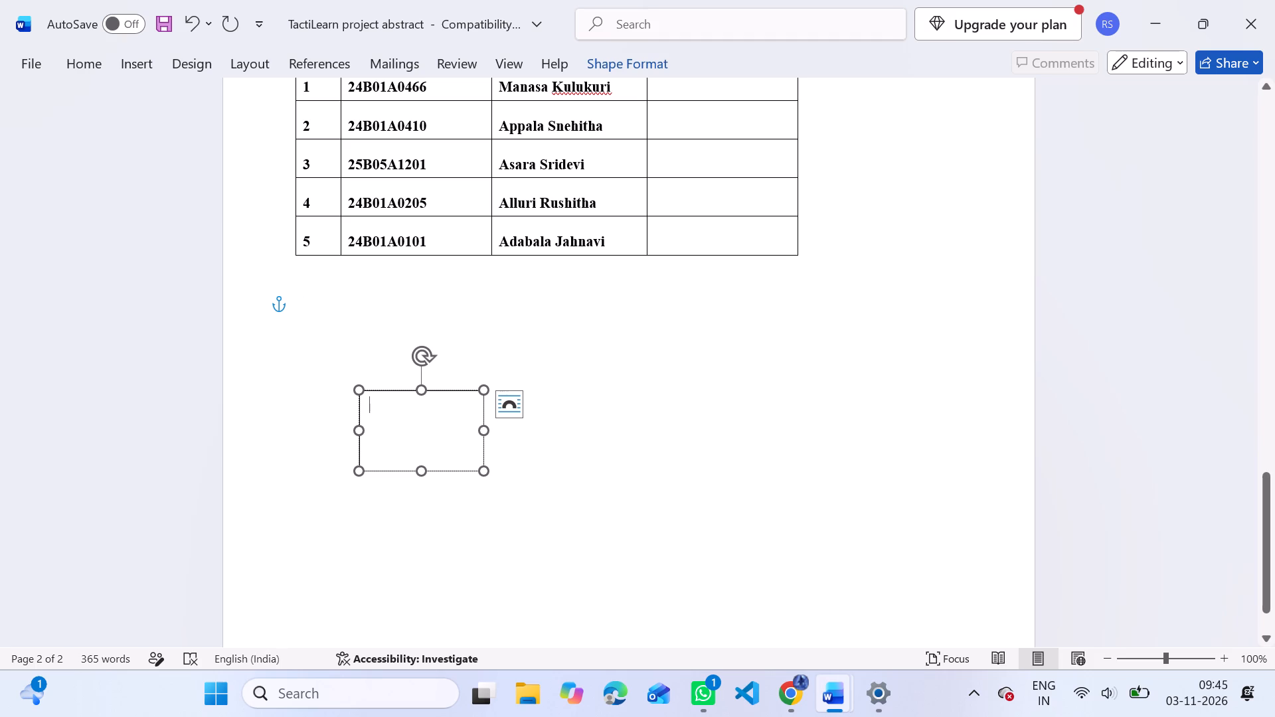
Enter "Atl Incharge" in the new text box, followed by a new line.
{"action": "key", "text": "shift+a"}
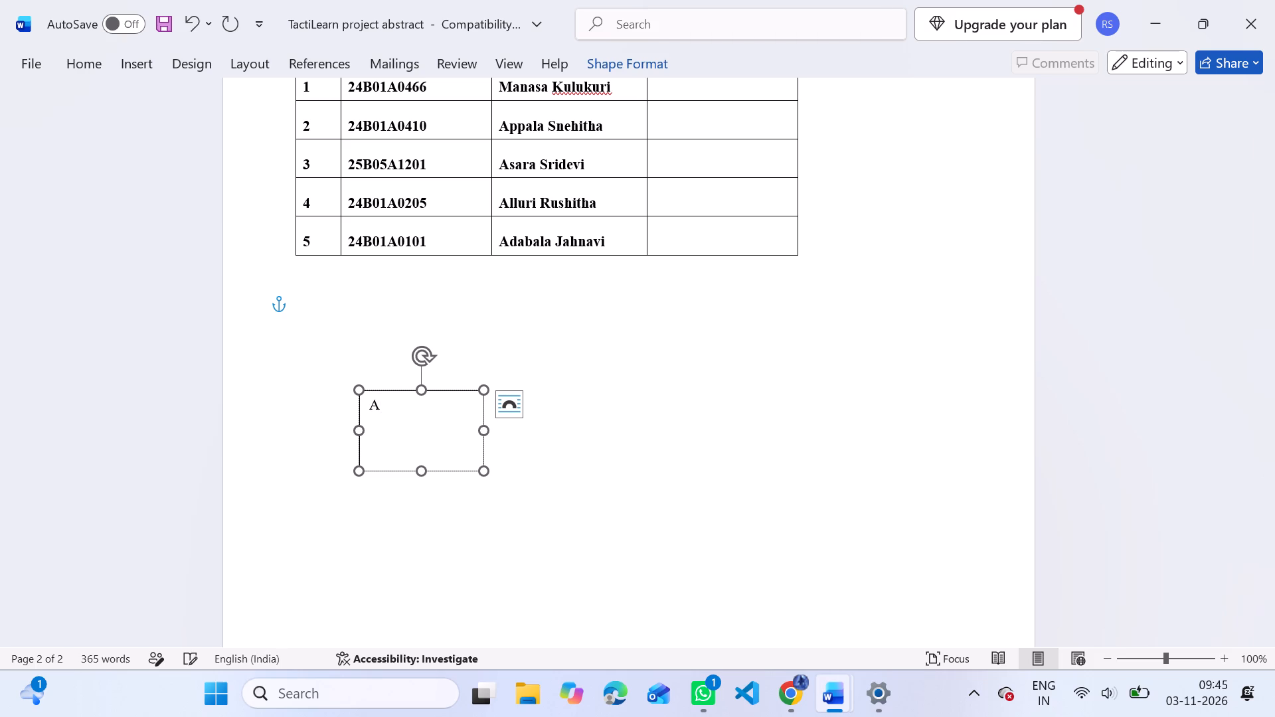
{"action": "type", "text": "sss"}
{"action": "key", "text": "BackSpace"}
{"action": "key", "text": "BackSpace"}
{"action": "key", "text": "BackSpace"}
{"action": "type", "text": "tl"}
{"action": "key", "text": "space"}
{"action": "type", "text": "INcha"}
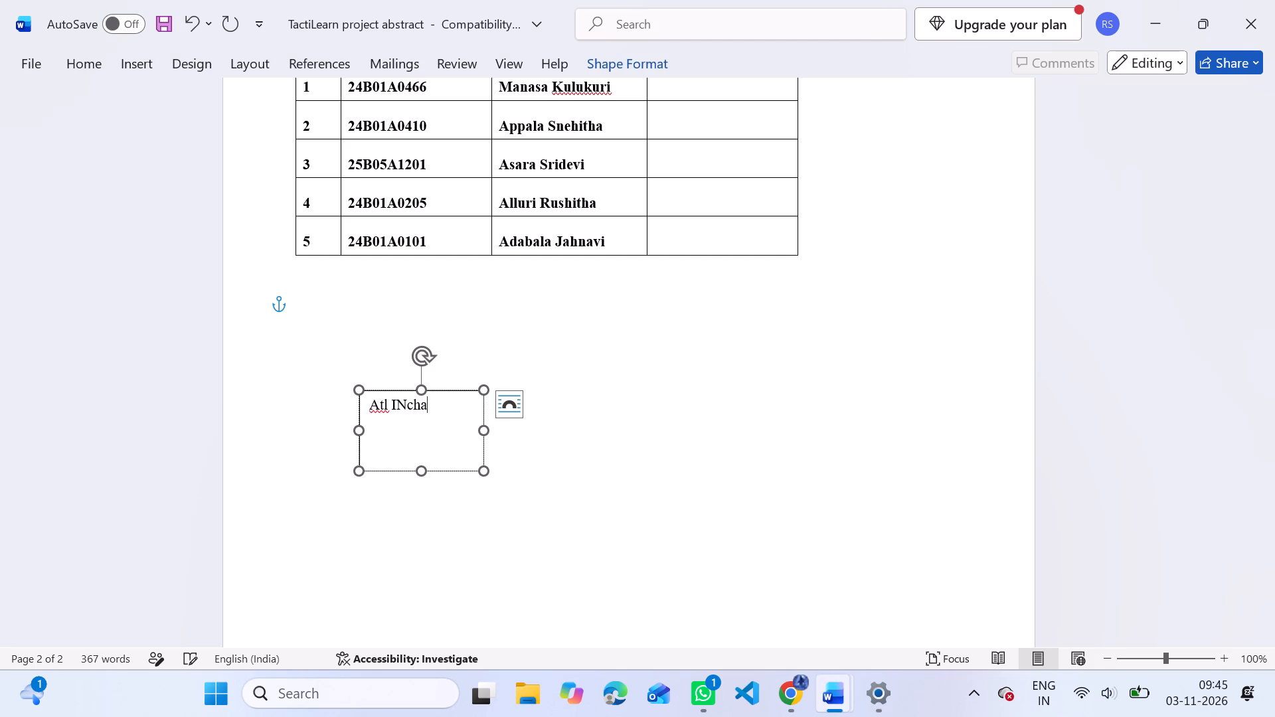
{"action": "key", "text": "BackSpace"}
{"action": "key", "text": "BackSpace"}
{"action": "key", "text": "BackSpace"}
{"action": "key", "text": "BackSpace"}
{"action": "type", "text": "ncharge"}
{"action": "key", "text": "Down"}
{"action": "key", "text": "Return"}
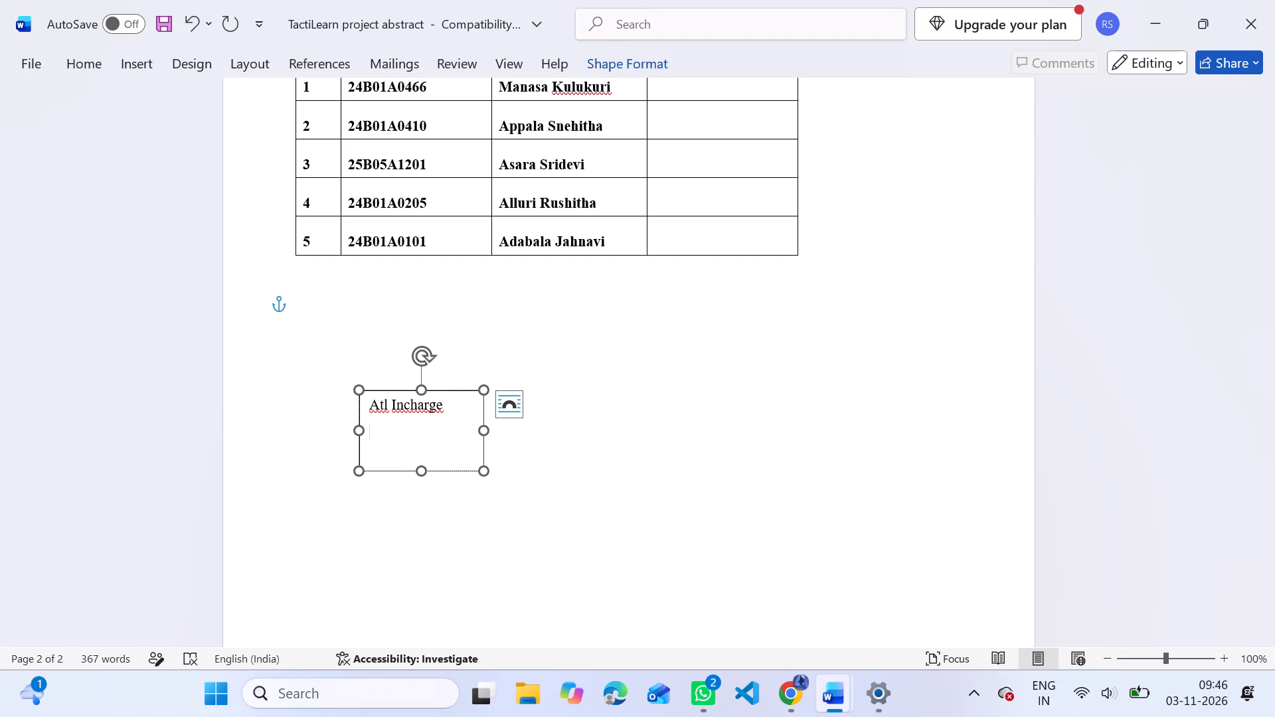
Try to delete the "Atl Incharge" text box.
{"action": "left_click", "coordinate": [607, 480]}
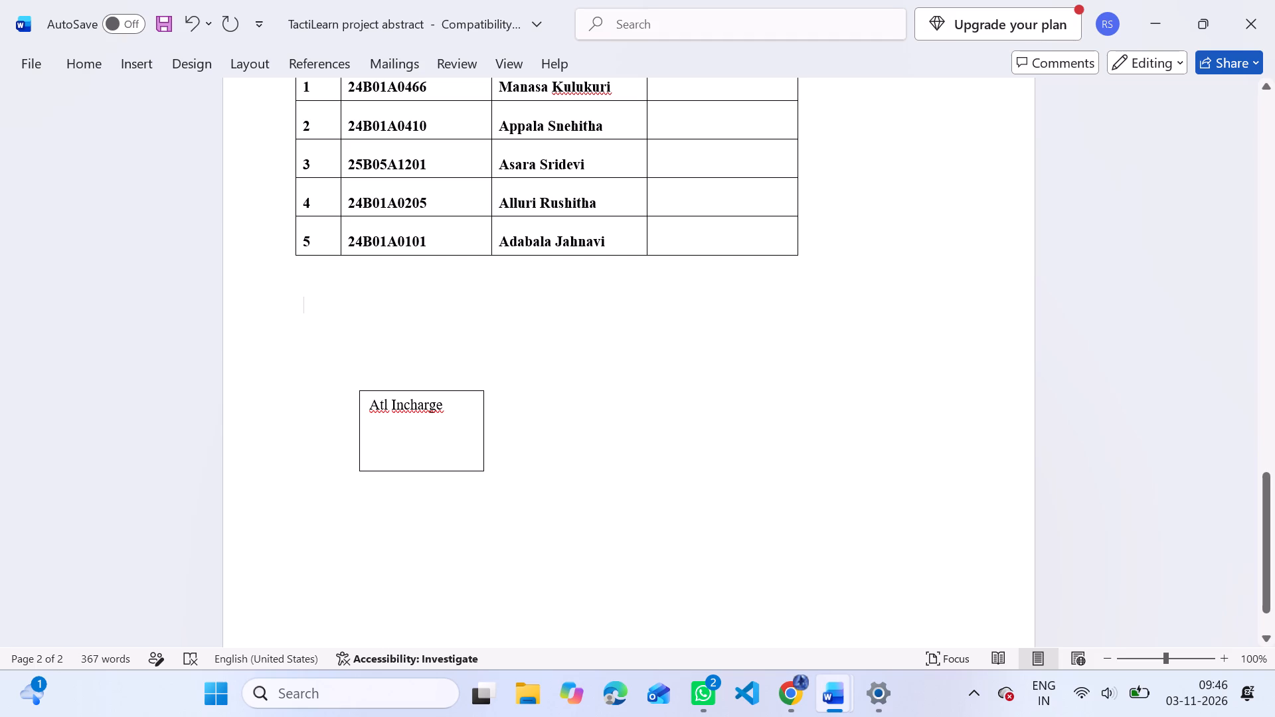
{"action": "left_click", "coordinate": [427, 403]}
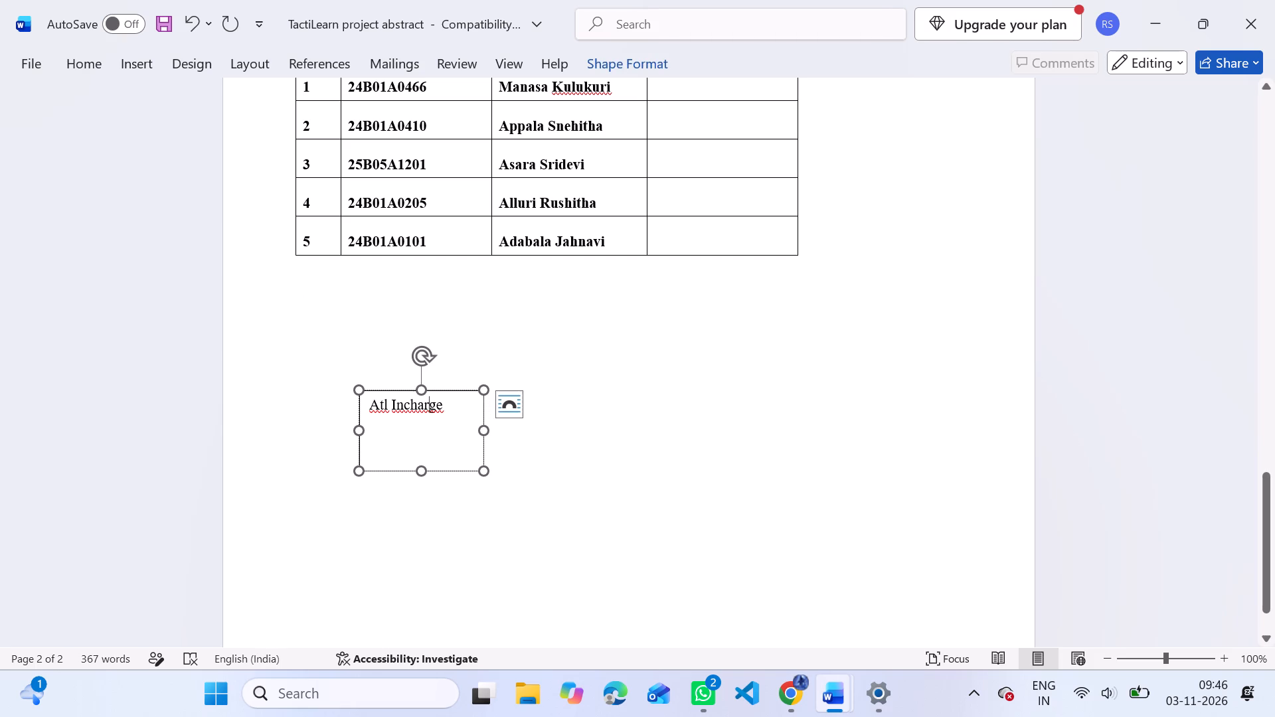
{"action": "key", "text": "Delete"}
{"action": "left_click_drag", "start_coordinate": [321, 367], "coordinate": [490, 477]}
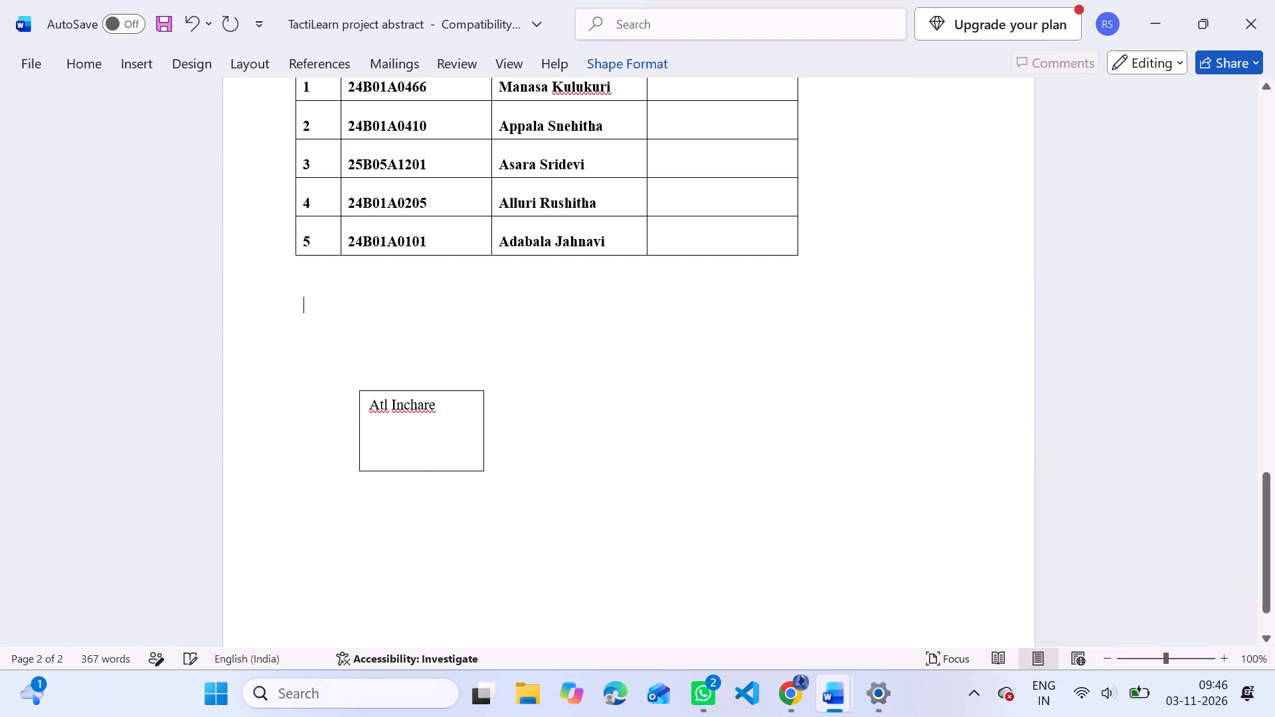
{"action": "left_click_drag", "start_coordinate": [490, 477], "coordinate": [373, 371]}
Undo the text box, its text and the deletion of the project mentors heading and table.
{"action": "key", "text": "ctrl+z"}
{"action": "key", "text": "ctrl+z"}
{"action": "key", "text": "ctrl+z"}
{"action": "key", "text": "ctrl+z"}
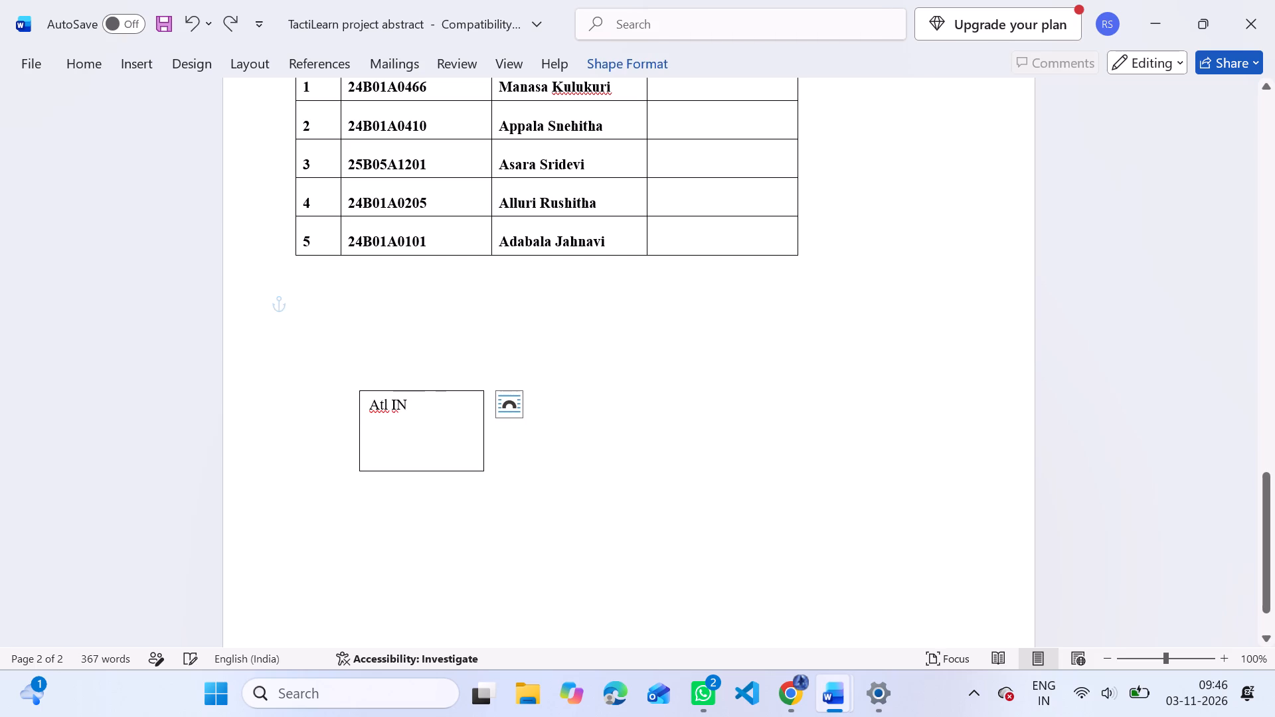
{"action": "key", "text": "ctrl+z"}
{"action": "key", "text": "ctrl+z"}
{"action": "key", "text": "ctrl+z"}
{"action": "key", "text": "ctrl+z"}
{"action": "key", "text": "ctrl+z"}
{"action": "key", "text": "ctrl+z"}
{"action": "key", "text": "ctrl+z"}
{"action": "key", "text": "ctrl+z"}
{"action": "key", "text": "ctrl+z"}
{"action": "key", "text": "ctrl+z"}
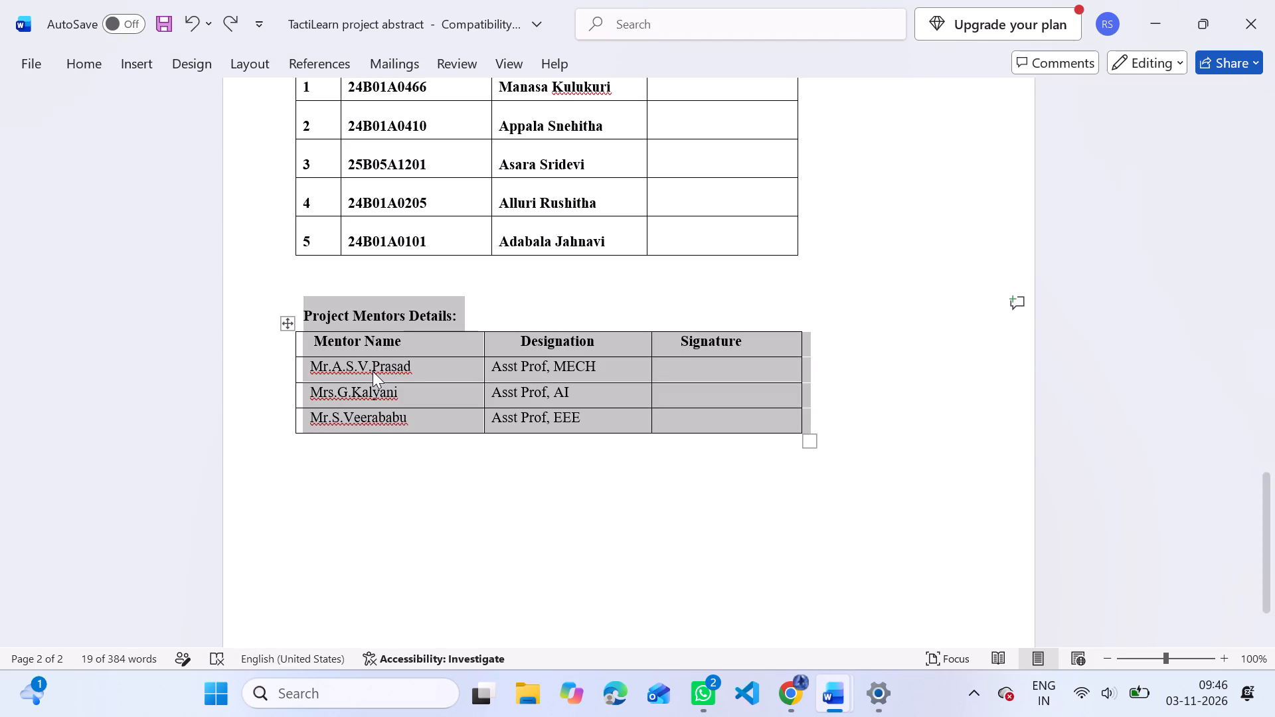
Delete the selected "Project Mentors Details:" heading and mentors table.
{"action": "key", "text": "Delete"}
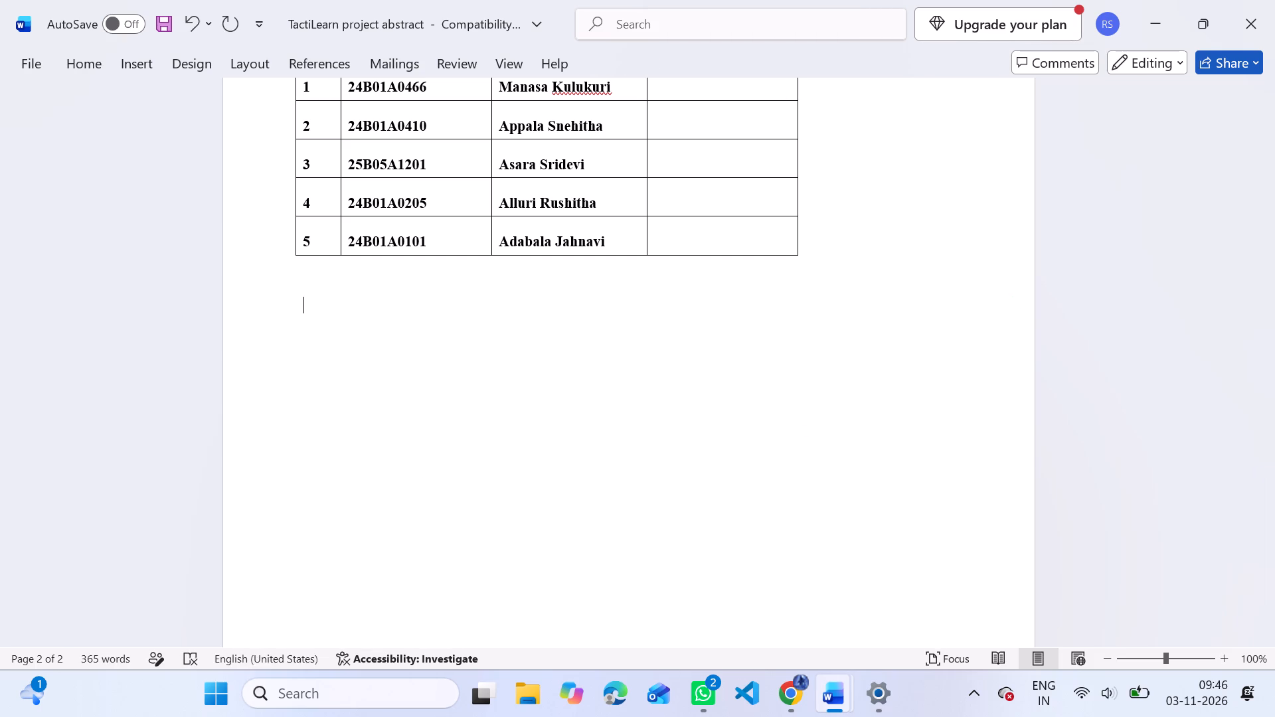
Add two blank lines below the project team members table.
{"action": "left_click", "coordinate": [354, 469]}
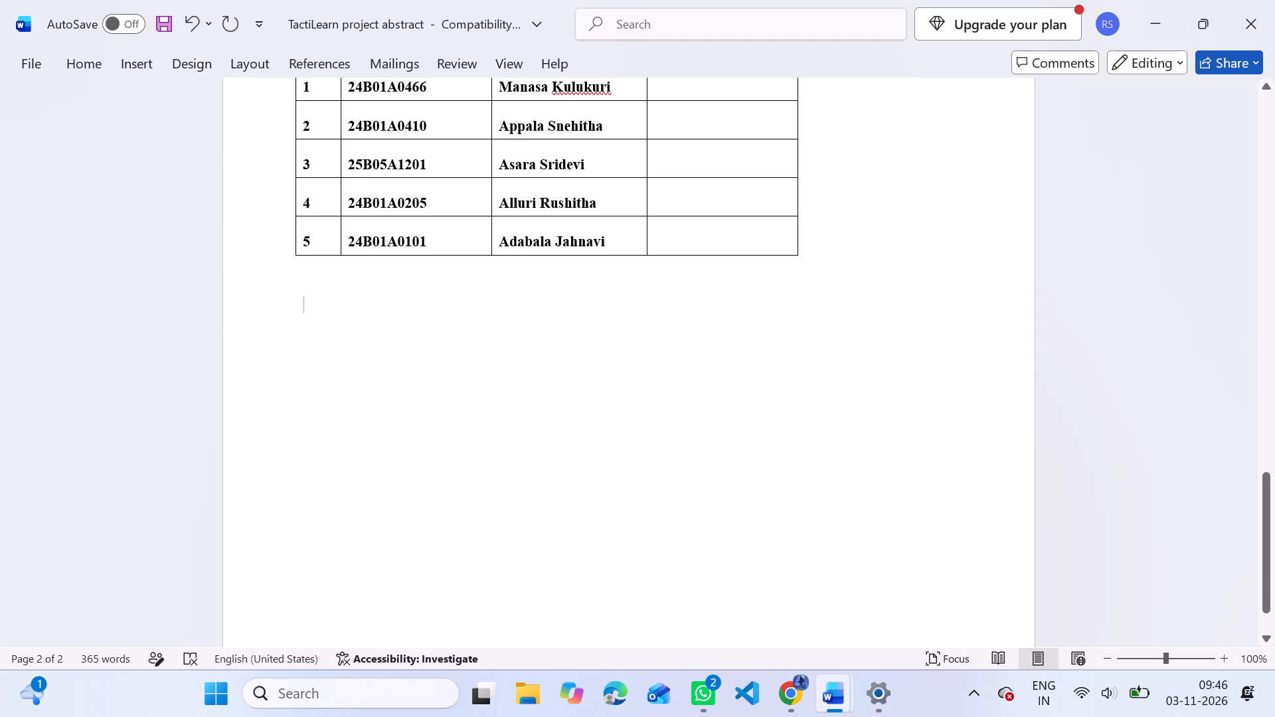
{"action": "left_click", "coordinate": [354, 469]}
{"action": "key", "text": "Return"}
{"action": "key", "text": "Return"}
{"action": "key", "text": "Return"}
{"action": "key", "text": "Return"}
{"action": "key", "text": "Return"}
{"action": "key", "text": "Return"}
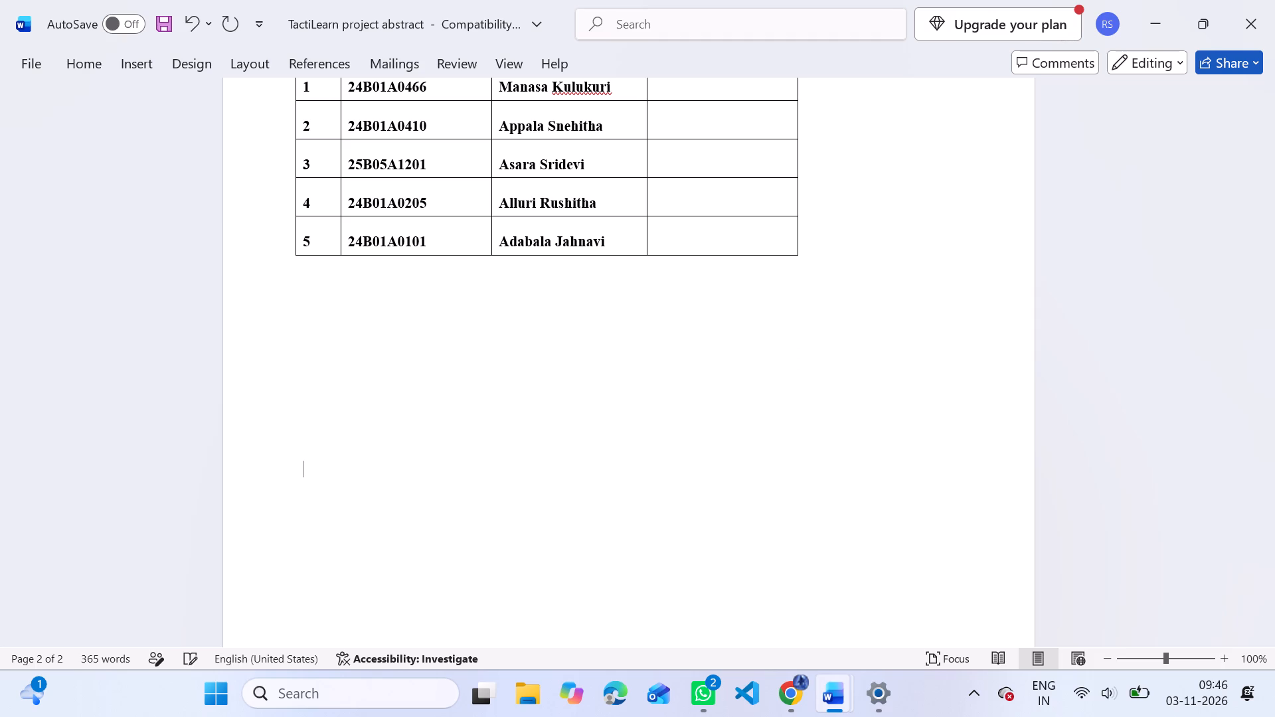
{"action": "key", "text": "Return"}
{"action": "key", "text": "Return"}
{"action": "key", "text": "BackSpace"}
{"action": "key", "text": "BackSpace"}
{"action": "key", "text": "BackSpace"}
{"action": "key", "text": "BackSpace"}
{"action": "key", "text": "BackSpace"}
{"action": "key", "text": "BackSpace"}
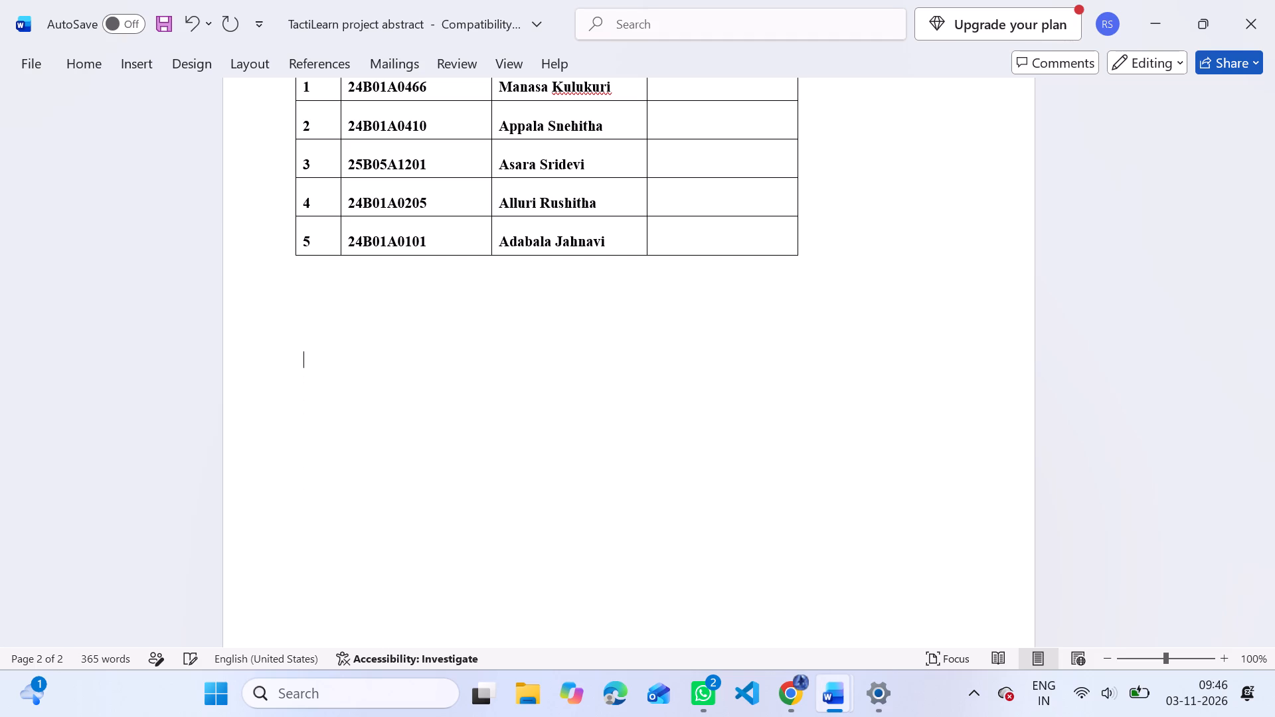
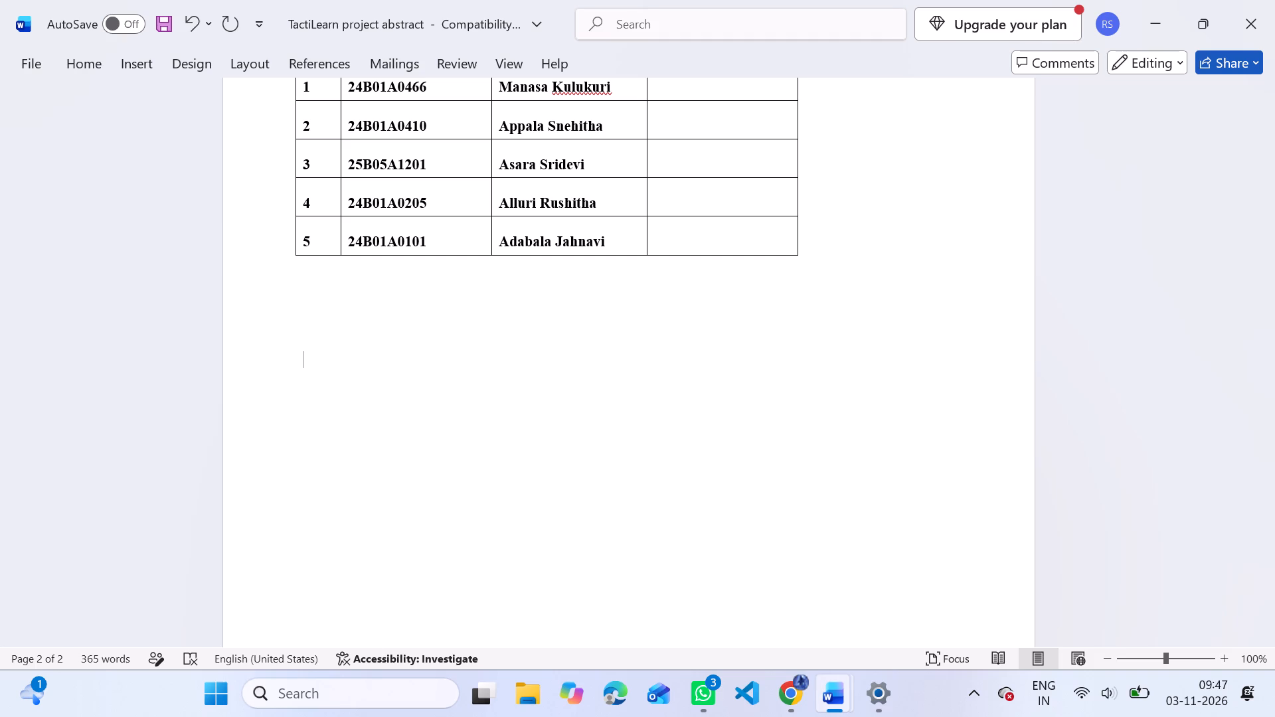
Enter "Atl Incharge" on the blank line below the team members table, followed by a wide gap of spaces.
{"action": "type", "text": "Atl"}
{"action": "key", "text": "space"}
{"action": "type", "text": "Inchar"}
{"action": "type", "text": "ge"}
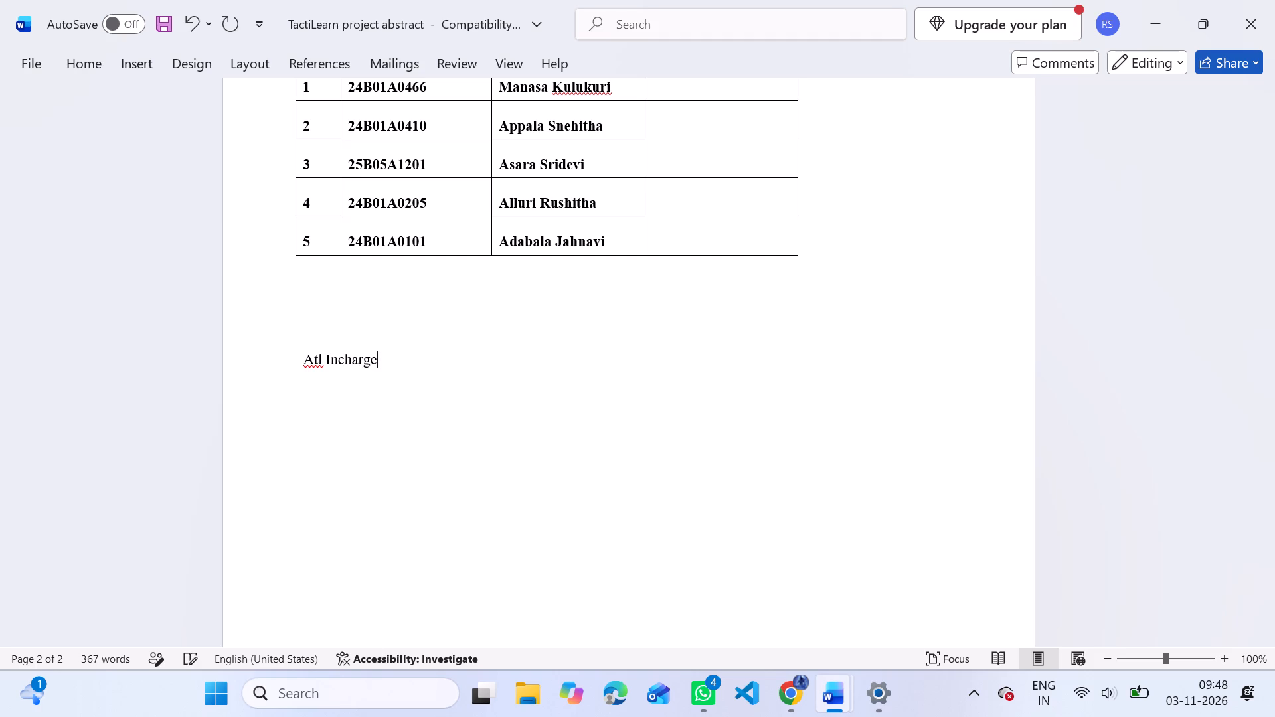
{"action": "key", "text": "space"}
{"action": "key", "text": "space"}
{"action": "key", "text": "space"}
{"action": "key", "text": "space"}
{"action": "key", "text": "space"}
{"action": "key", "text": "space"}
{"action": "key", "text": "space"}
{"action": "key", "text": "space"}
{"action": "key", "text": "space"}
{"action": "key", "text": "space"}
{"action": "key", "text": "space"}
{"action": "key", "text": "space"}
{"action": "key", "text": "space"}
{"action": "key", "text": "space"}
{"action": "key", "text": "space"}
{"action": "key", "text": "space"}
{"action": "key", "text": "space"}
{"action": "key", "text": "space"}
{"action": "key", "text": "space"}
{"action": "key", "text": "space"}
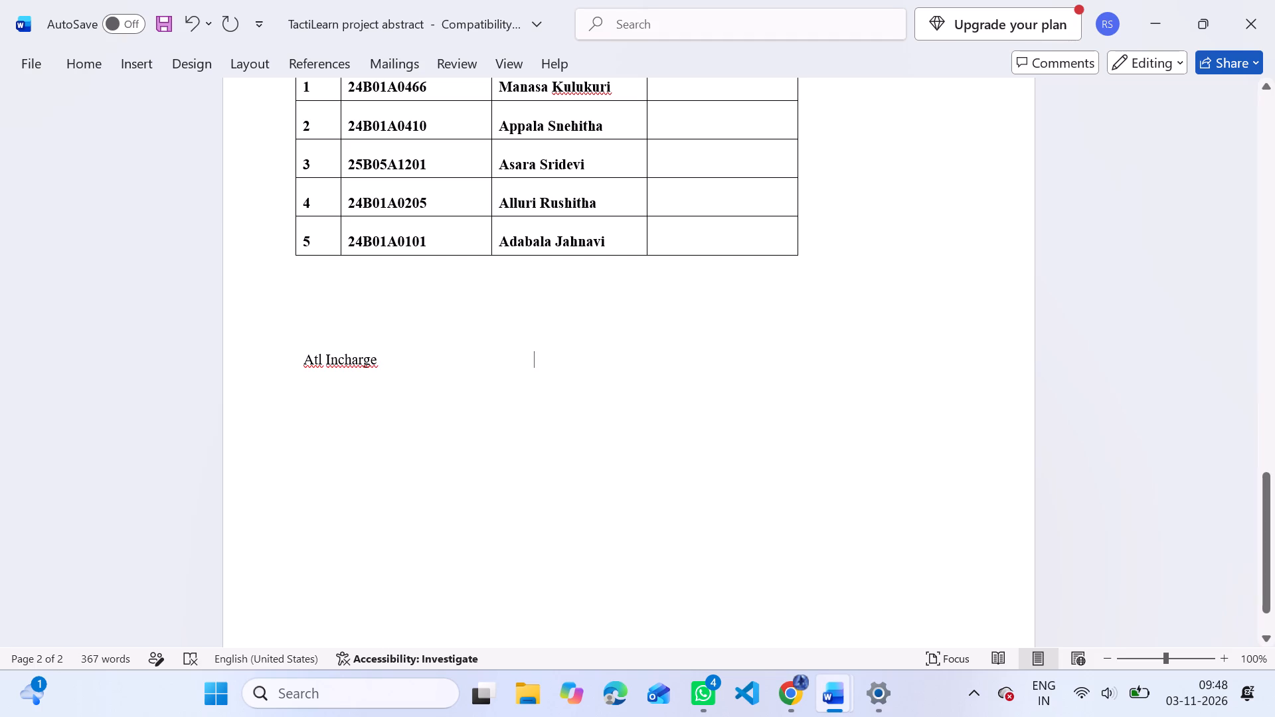
Delete the "Atl Incharge" text and the two extra blank lines below the team members table.
{"action": "left_click_drag", "start_coordinate": [410, 383], "coordinate": [254, 381]}
{"action": "key", "text": "BackSpace"}
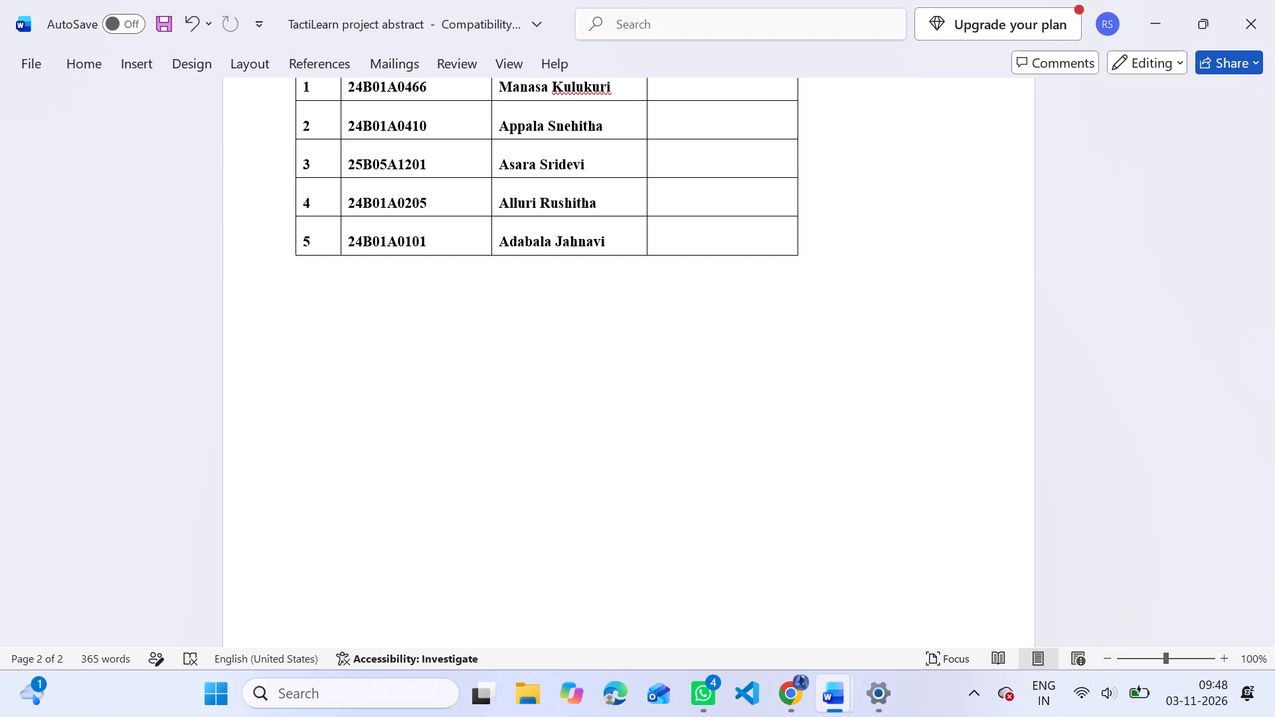
{"action": "key", "text": "g"}
{"action": "key", "text": "BackSpace"}
{"action": "key", "text": "BackSpace"}
{"action": "key", "text": "BackSpace"}
Enter a sign-off line below the team members table with "Atl Incharge" and, after a wide gap, "Atl dean", and start a new line.
{"action": "scroll", "coordinate": [319, 404], "scroll_direction": "up", "scroll_amount": 3}
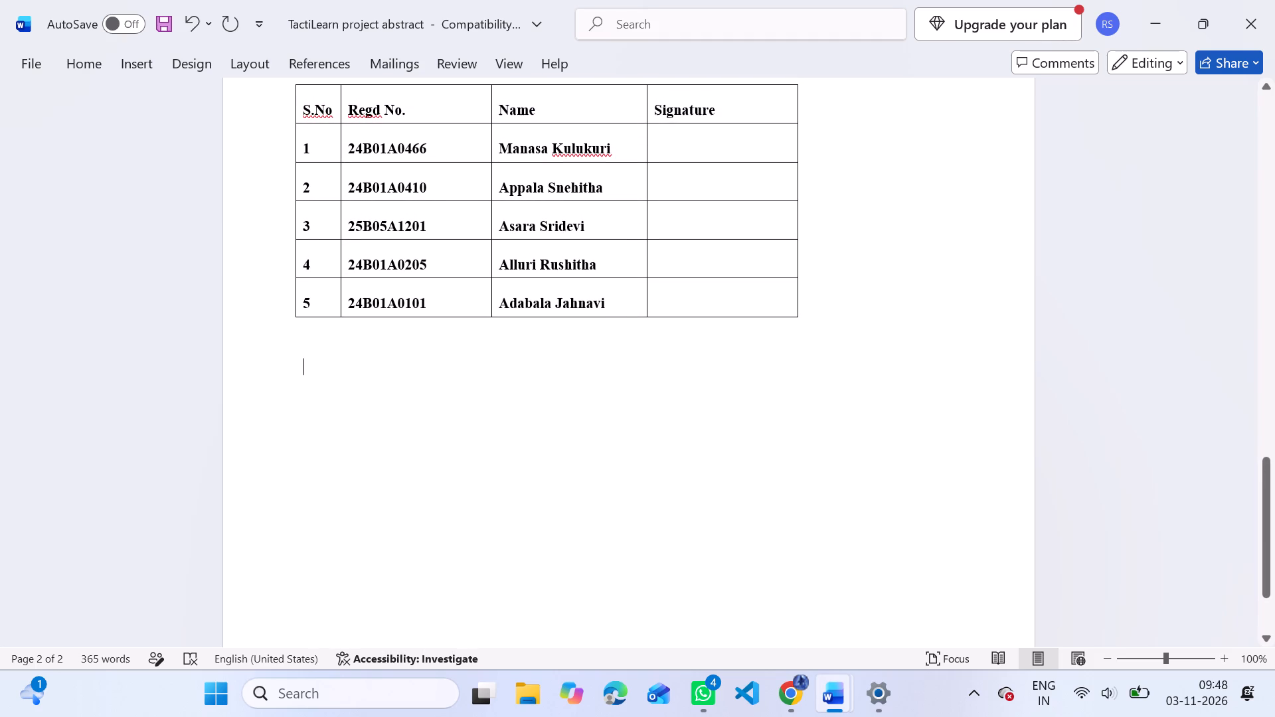
{"action": "key", "text": "shift+a"}
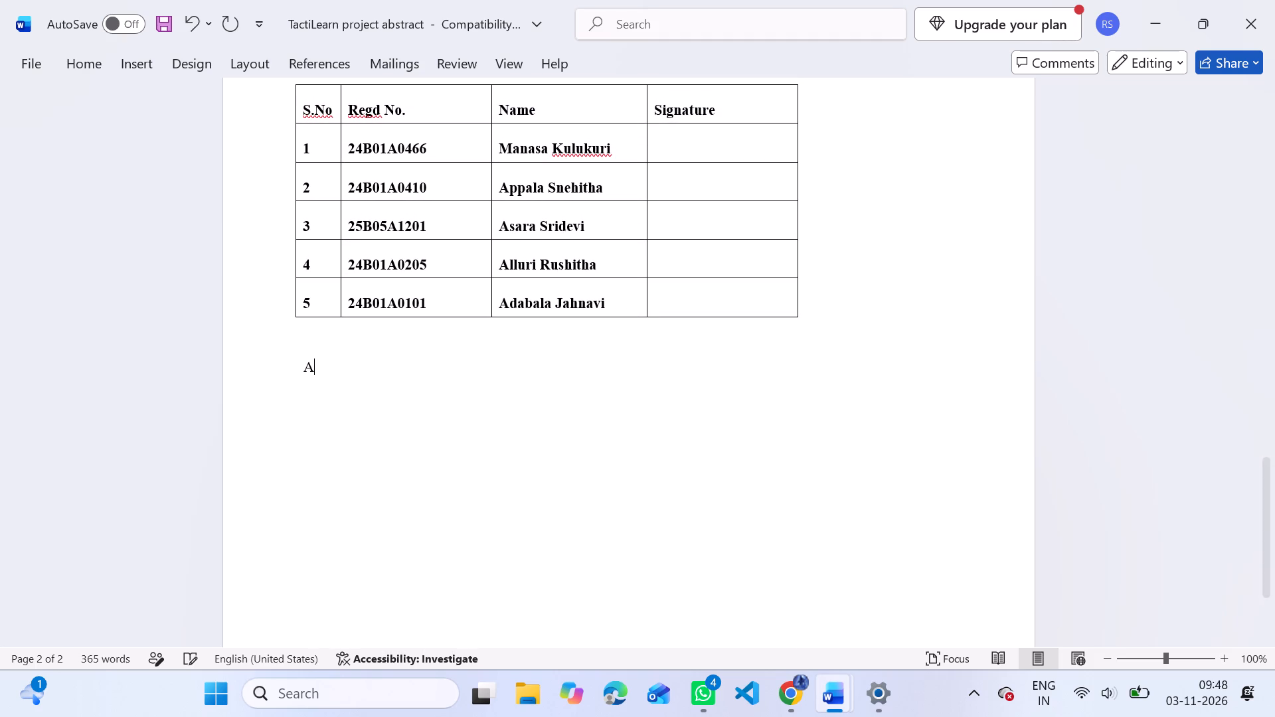
{"action": "type", "text": "tl Inchare"}
{"action": "key", "text": "BackSpace"}
{"action": "type", "text": "ge"}
{"action": "key", "text": "space"}
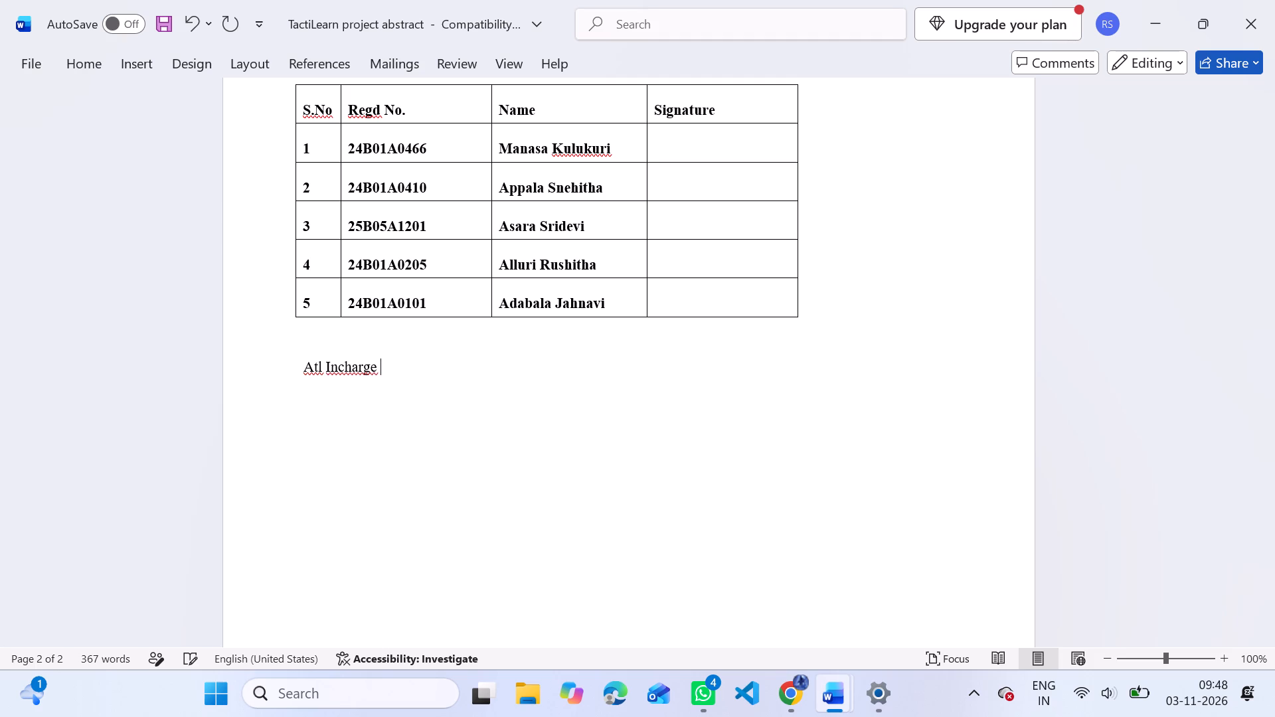
{"action": "type", "text": "At"}
{"action": "type", "text": "l dean"}
{"action": "key", "text": "Return"}
Indent the line below the sign-off labels with spaces toward the position under "Atl dean".
{"action": "left_click", "coordinate": [516, 400]}
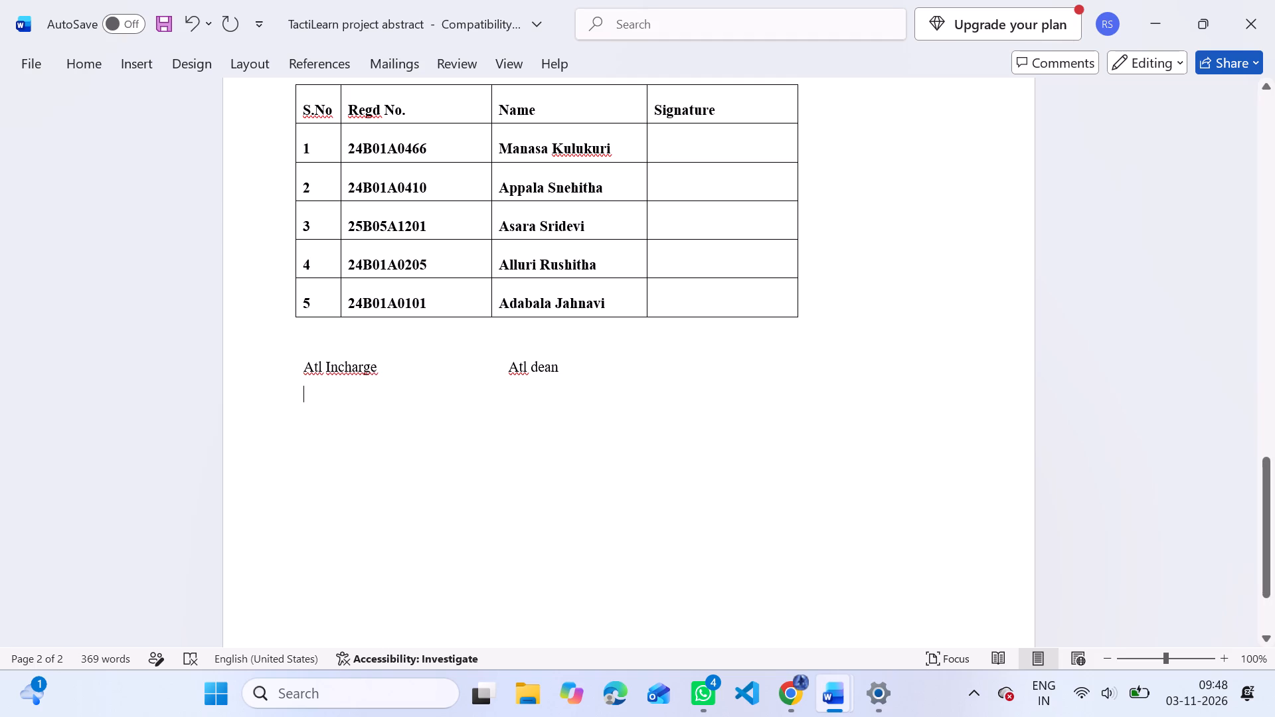
{"action": "key", "text": "space"}
{"action": "key", "text": "space"}
{"action": "key", "text": "space"}
{"action": "key", "text": "space"}
{"action": "key", "text": "space"}
{"action": "key", "text": "space"}
{"action": "key", "text": "space"}
{"action": "key", "text": "space"}
{"action": "key", "text": "space"}
{"action": "key", "text": "space"}
{"action": "key", "text": "space"}
{"action": "key", "text": "space"}
{"action": "key", "text": "space"}
{"action": "key", "text": "space"}
{"action": "key", "text": "space"}
{"action": "key", "text": "space"}
{"action": "key", "text": "space"}
{"action": "key", "text": "space"}
{"action": "key", "text": "space"}
{"action": "key", "text": "space"}
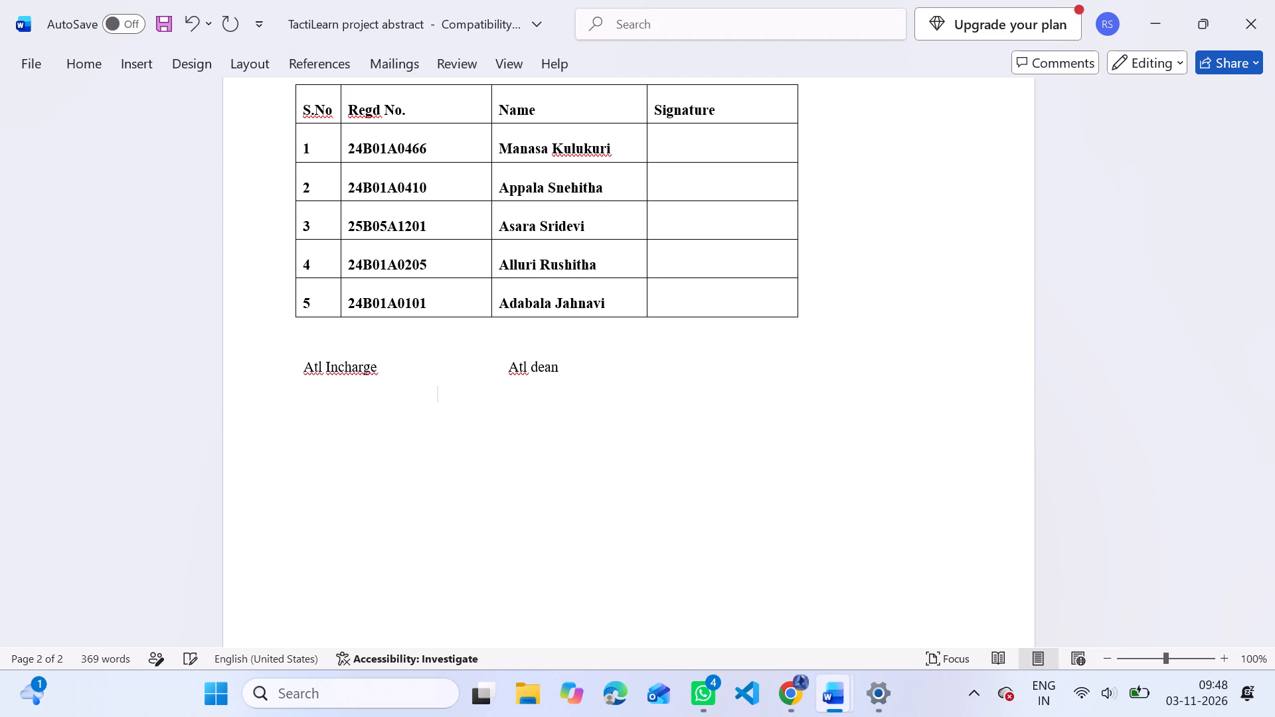
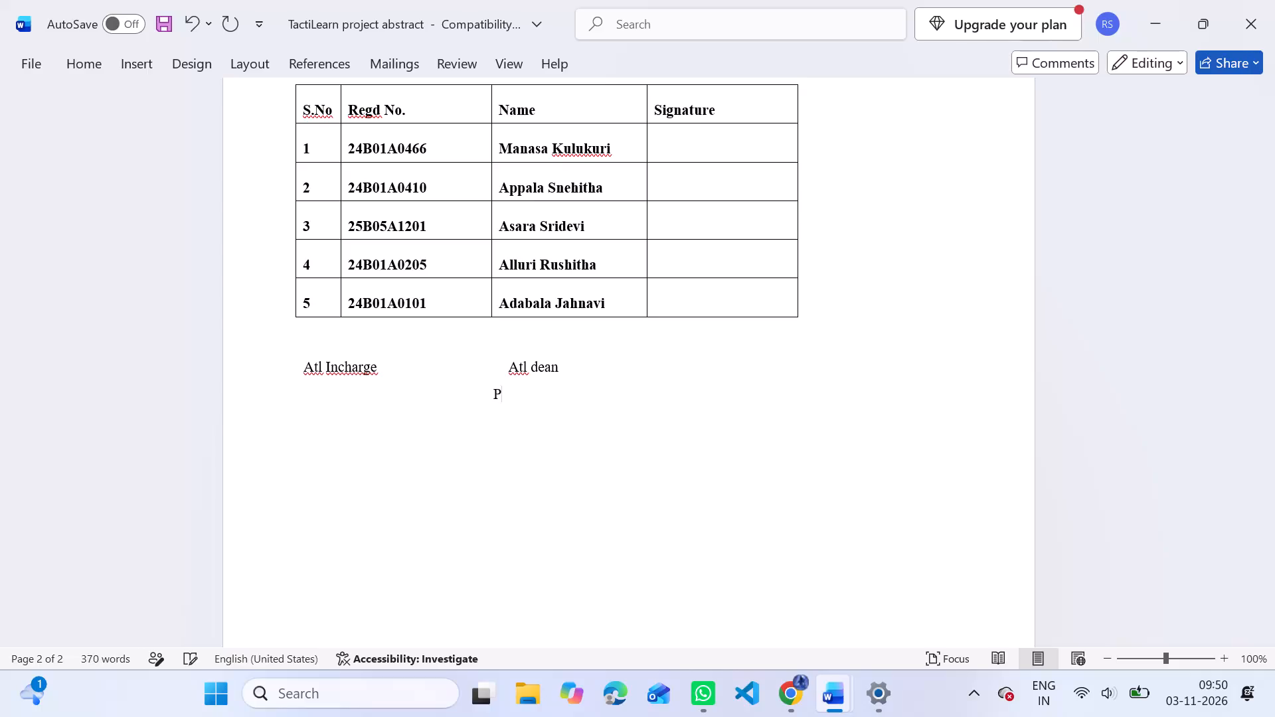
Enter the dean's name, prefixed with "Dr.", on the indented line below the "Atl dean" label.
{"action": "key", "text": "BackSpace"}
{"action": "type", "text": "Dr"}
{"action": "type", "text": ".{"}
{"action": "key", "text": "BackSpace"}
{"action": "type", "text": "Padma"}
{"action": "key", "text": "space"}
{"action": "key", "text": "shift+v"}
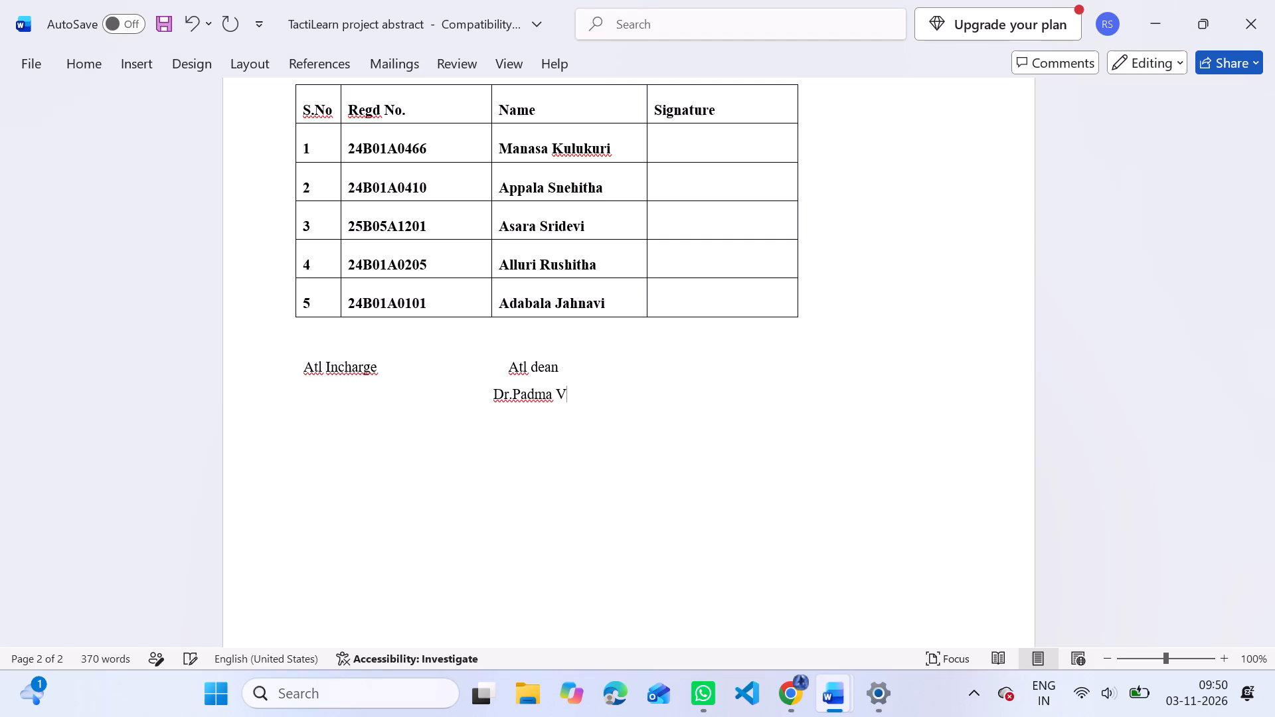
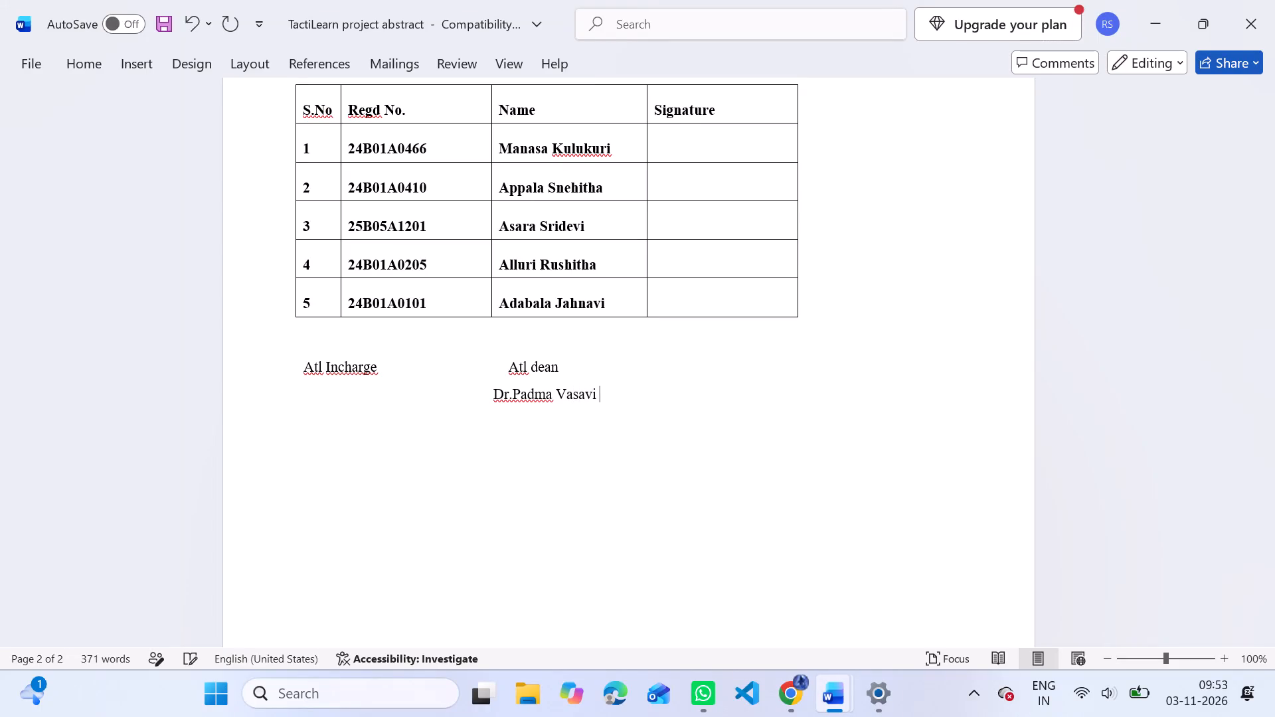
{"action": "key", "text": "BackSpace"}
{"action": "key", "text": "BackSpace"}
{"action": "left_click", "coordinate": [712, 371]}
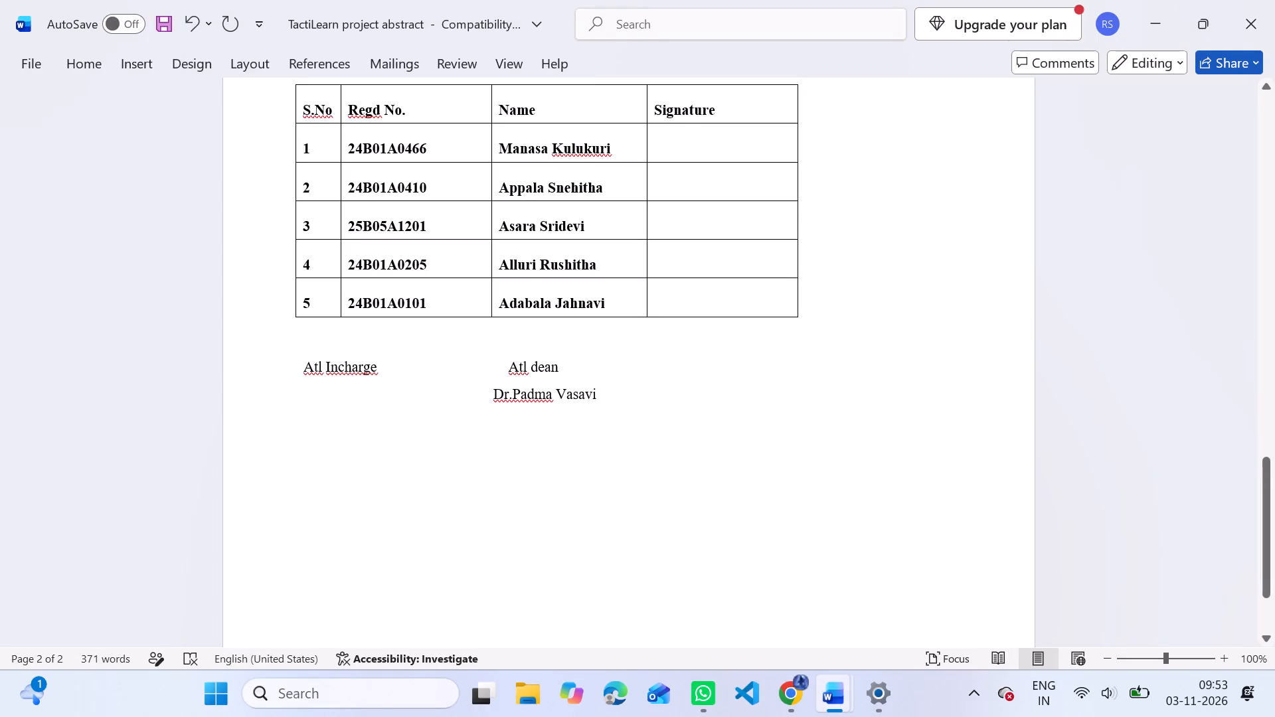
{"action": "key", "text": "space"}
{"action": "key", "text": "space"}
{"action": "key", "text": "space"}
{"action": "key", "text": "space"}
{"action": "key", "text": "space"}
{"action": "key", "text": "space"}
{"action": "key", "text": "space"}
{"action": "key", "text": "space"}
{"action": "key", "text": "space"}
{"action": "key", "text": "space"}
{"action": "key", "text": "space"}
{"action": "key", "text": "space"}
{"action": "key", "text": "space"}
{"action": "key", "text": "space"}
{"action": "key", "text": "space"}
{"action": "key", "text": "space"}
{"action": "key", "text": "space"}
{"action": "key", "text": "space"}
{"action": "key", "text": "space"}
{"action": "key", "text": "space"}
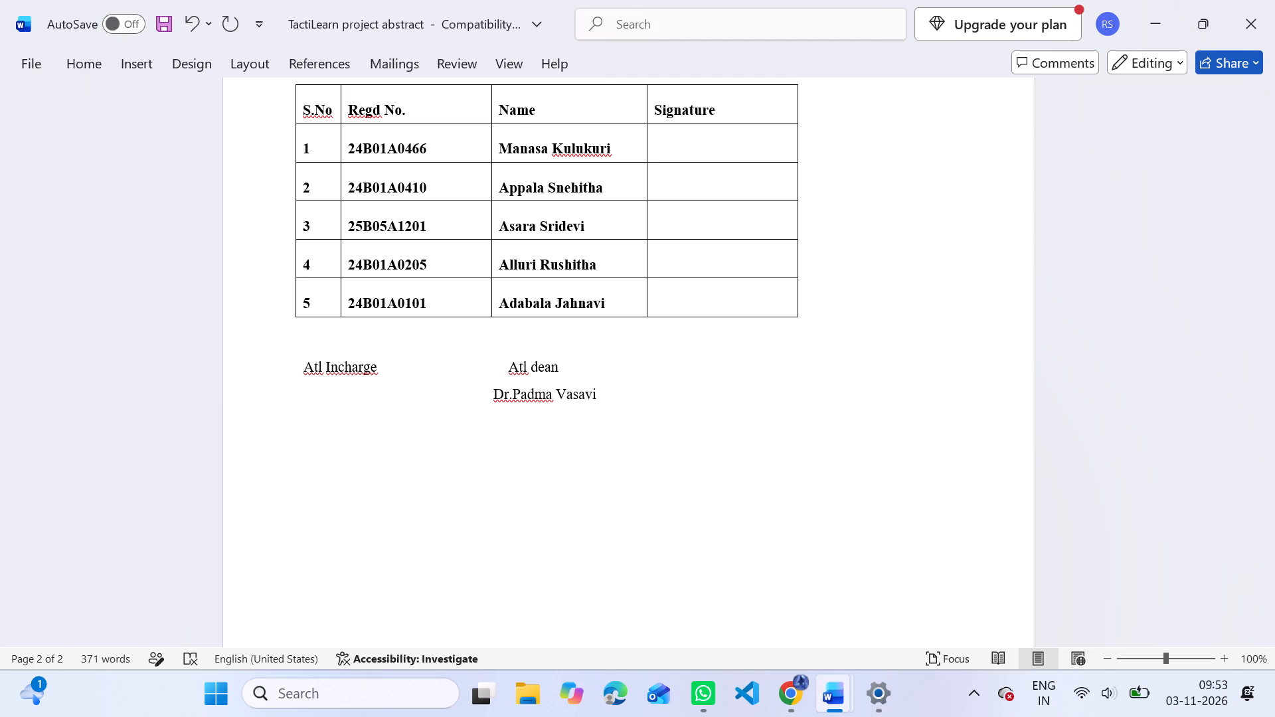
Shift the "Atl dean" label farther along its line by adding spaces between it and "Atl Incharge".
{"action": "left_click", "coordinate": [448, 374]}
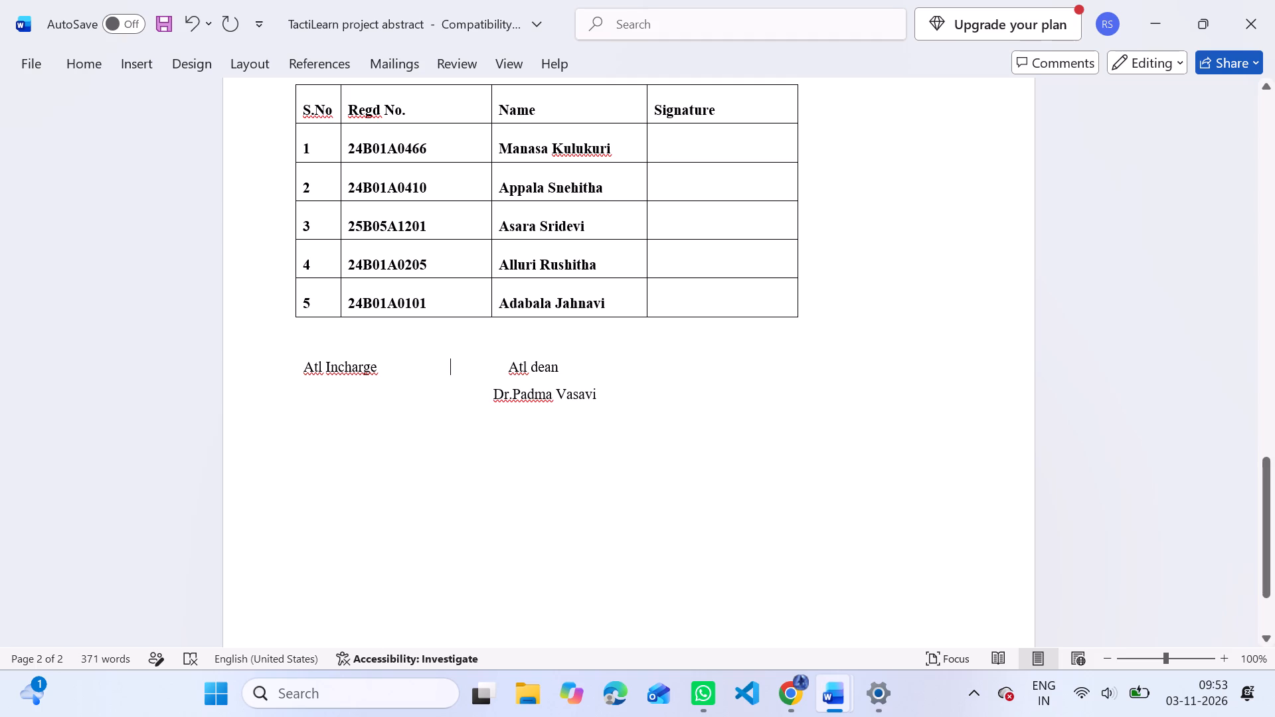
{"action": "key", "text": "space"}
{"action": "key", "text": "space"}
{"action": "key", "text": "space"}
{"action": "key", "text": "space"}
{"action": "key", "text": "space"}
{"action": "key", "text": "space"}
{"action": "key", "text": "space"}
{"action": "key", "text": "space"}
Shift the dean's name across with added leading spaces until it sits toward the far end of its line.
{"action": "left_click", "coordinate": [450, 396]}
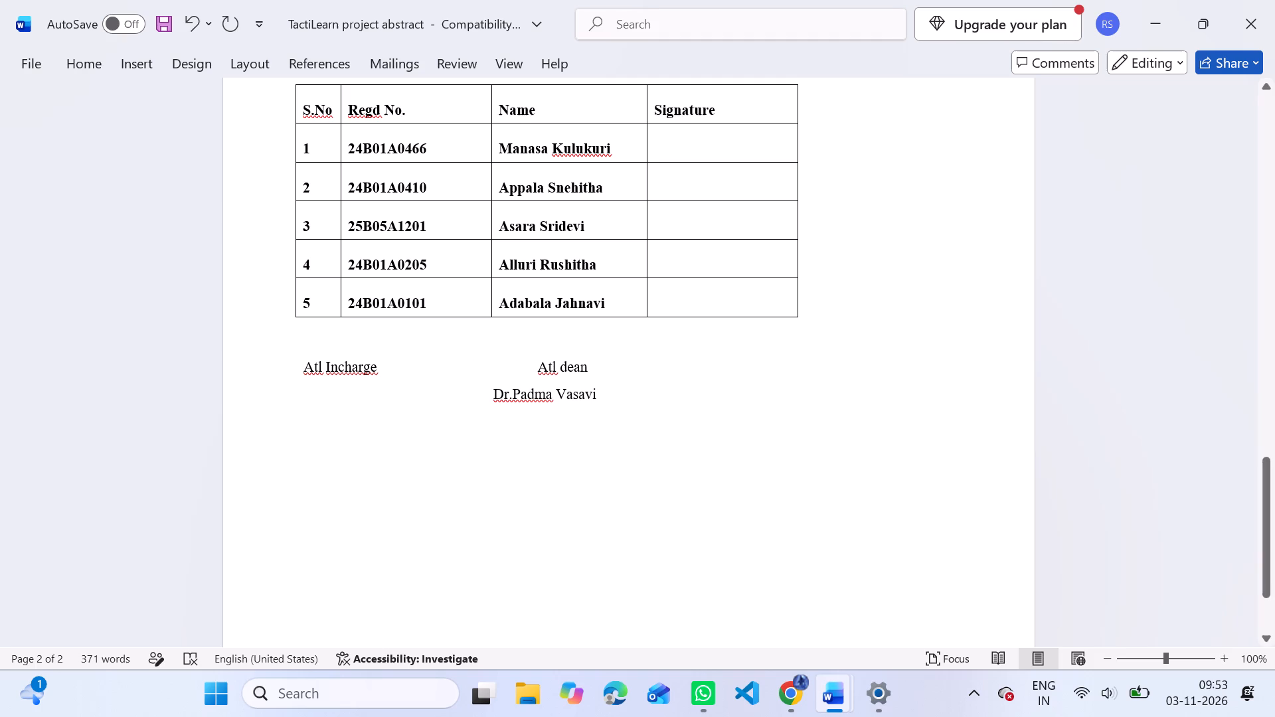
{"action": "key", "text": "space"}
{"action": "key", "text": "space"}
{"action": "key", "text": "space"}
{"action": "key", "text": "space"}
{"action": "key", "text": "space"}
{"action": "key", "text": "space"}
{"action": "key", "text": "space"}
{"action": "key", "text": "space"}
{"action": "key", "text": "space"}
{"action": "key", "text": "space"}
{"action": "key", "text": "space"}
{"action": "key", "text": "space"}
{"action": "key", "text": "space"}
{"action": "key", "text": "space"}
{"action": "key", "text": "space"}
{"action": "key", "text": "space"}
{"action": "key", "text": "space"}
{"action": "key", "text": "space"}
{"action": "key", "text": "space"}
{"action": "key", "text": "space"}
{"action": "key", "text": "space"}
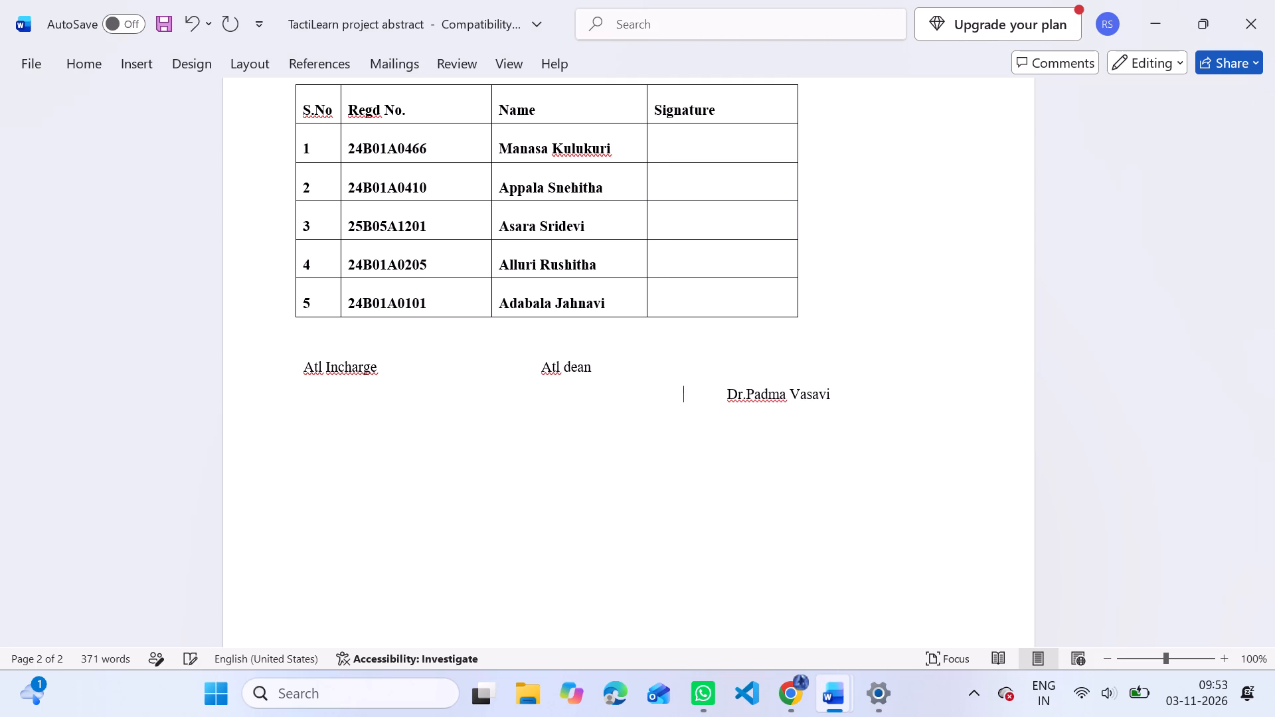
Add spaces before the "Atl dean" label until it is roughly centred above the dean's name.
{"action": "left_click", "coordinate": [489, 370]}
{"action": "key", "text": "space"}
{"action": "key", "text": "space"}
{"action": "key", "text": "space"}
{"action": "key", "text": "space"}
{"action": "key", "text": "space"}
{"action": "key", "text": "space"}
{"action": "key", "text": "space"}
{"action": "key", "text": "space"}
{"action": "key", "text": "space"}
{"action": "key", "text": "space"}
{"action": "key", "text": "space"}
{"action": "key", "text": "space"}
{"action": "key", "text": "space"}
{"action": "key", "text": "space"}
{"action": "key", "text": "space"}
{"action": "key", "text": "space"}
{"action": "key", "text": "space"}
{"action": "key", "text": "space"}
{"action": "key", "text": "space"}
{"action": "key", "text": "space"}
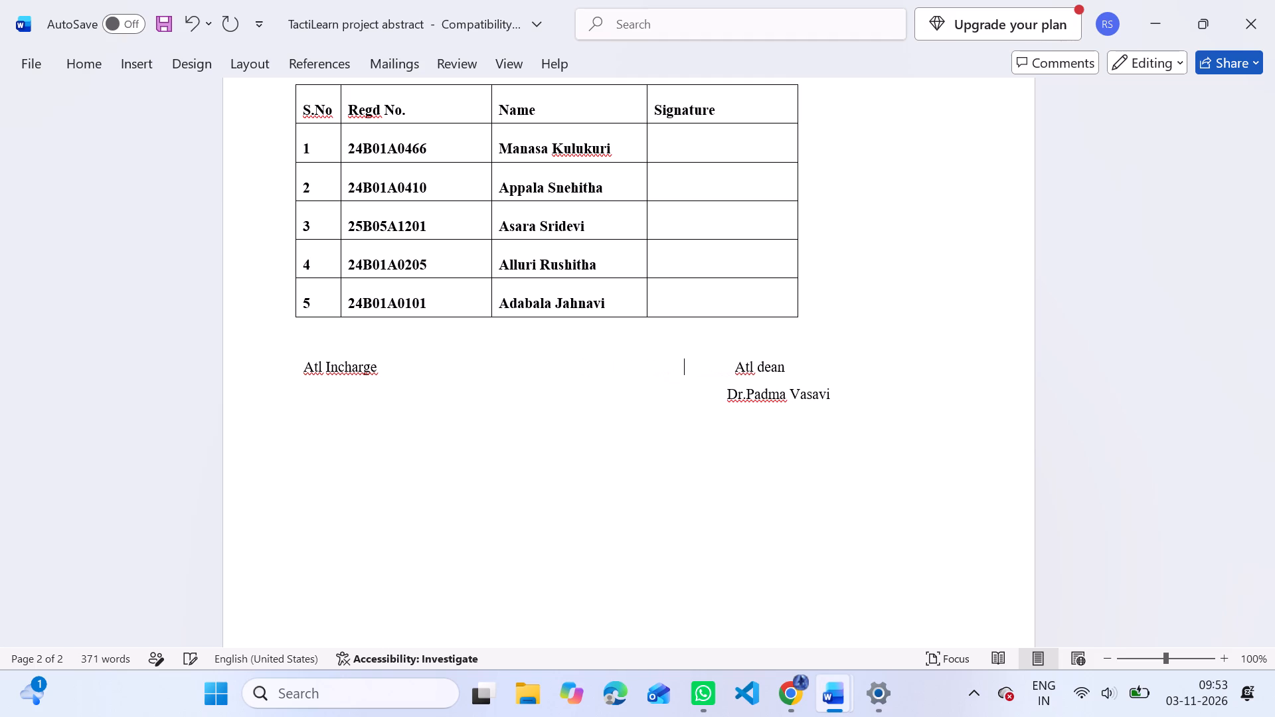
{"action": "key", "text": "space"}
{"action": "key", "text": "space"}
Insert eight blank lines between the team table and the sign-off labels, keeping the labels near the bottom of page 2.
{"action": "left_click", "coordinate": [314, 394]}
{"action": "left_click", "coordinate": [401, 378]}
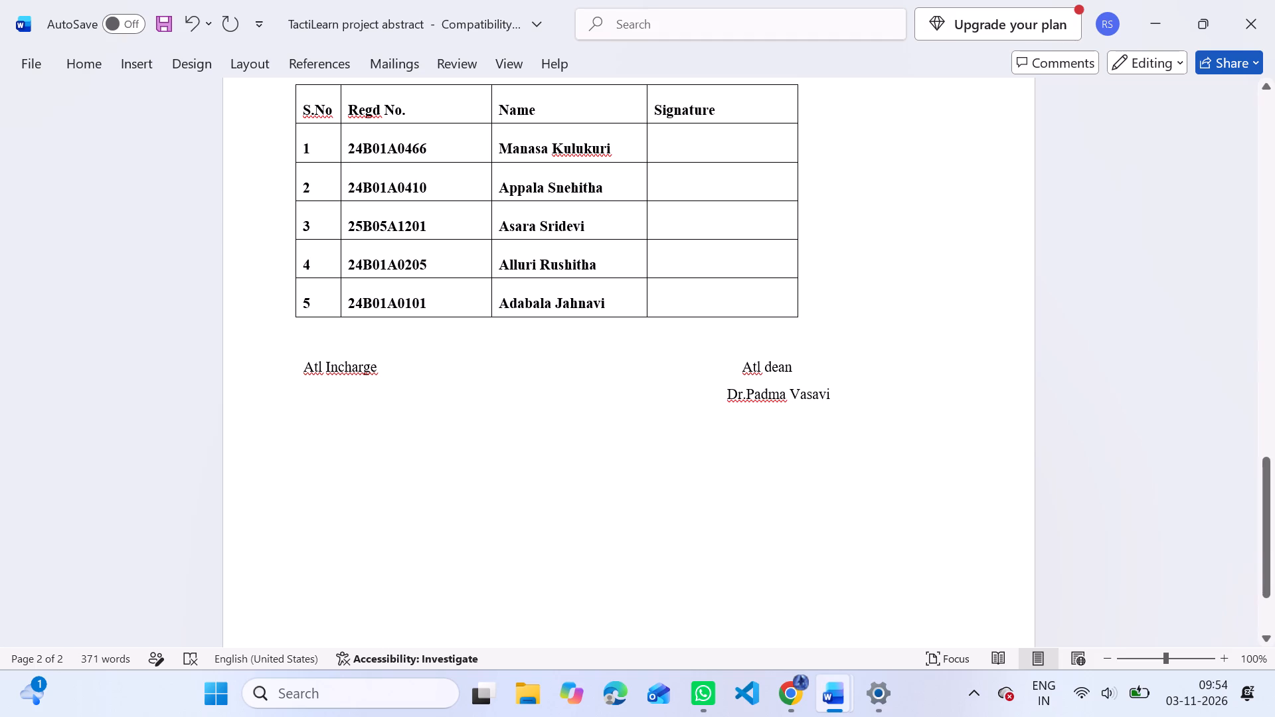
{"action": "left_click", "coordinate": [345, 400]}
{"action": "left_click", "coordinate": [313, 353]}
{"action": "key", "text": "Return"}
{"action": "key", "text": "Return"}
{"action": "key", "text": "Return"}
{"action": "key", "text": "Return"}
{"action": "key", "text": "Return"}
{"action": "key", "text": "Return"}
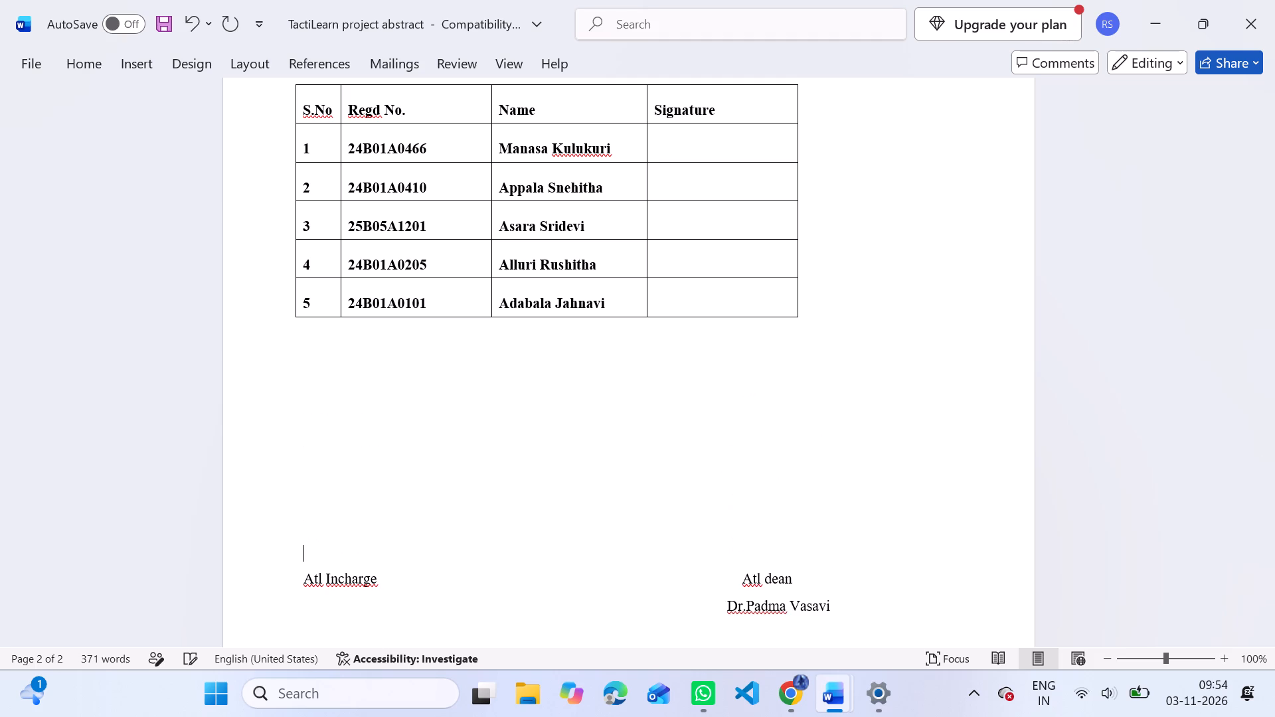
{"action": "scroll", "coordinate": [313, 353], "scroll_direction": "down", "scroll_amount": 4}
{"action": "key", "text": "Return"}
{"action": "key", "text": "Return"}
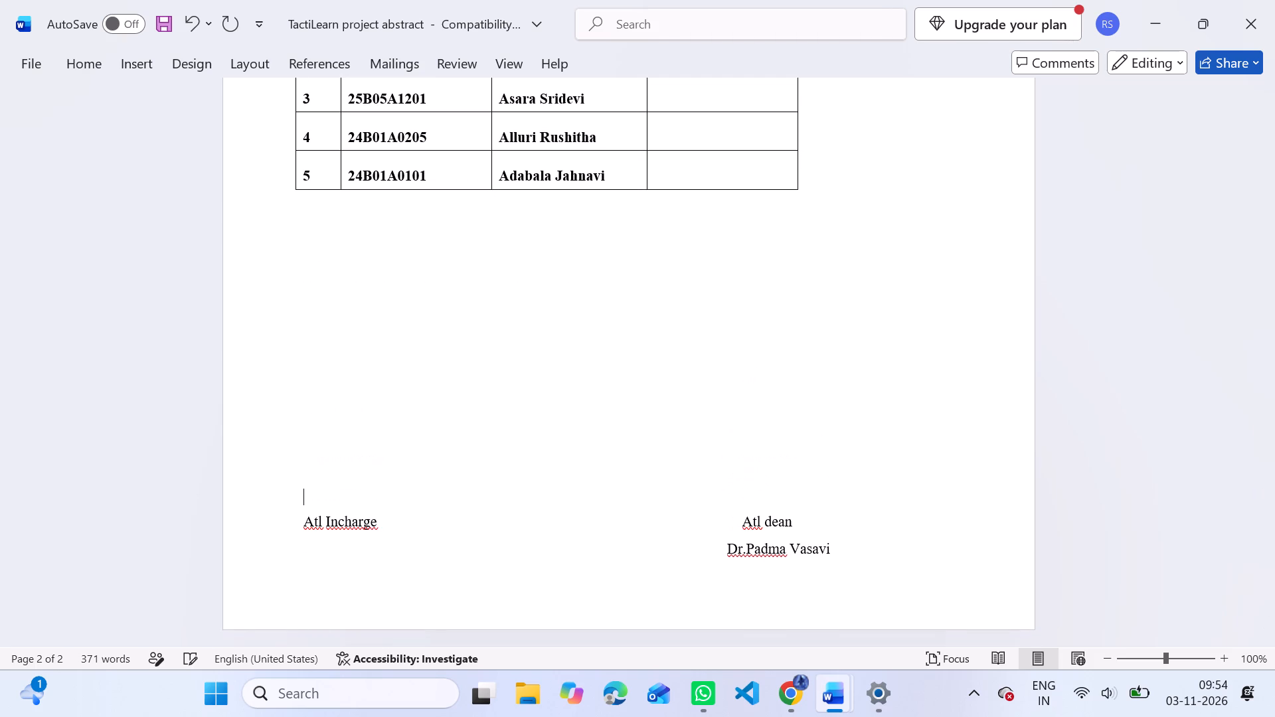
{"action": "key", "text": "Return"}
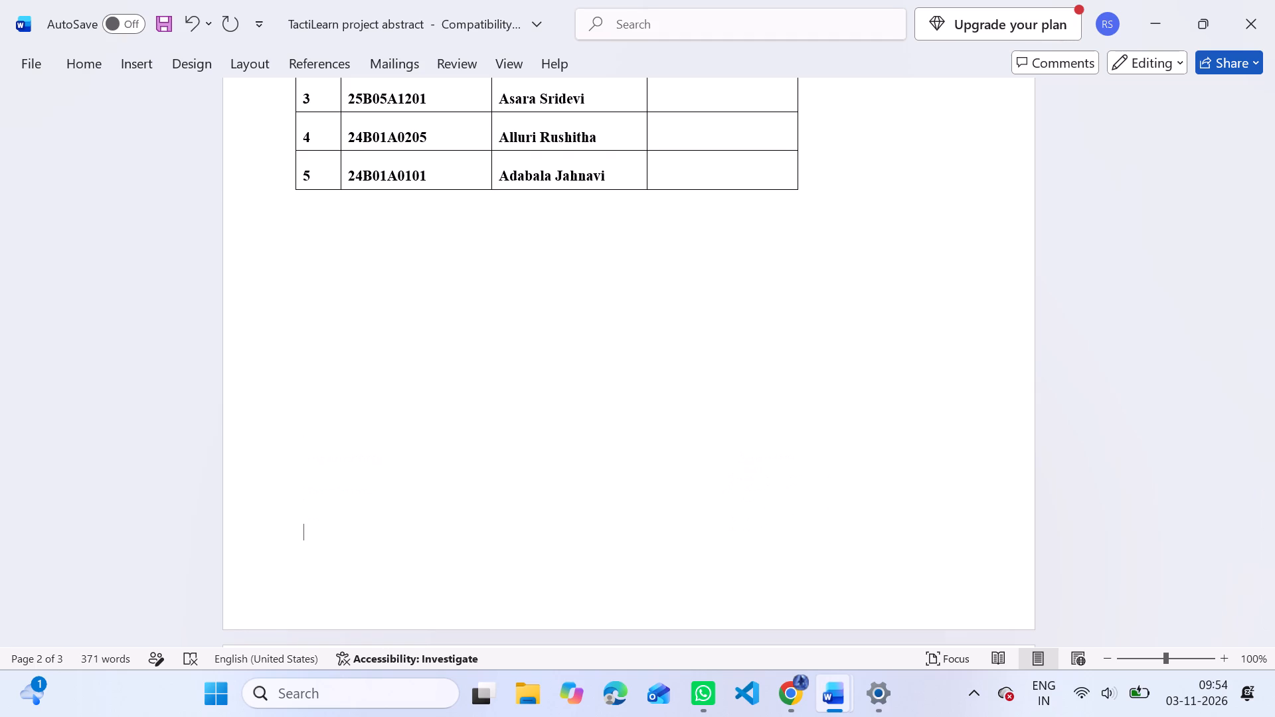
{"action": "key", "text": "BackSpace"}
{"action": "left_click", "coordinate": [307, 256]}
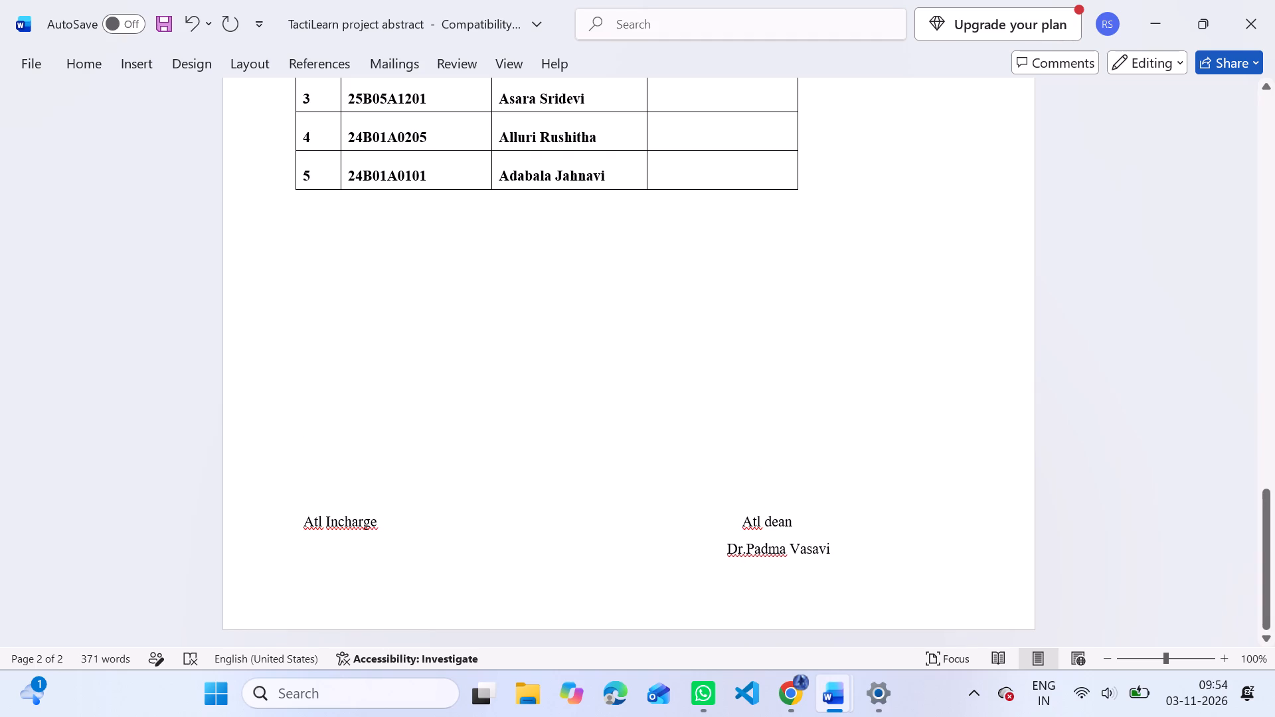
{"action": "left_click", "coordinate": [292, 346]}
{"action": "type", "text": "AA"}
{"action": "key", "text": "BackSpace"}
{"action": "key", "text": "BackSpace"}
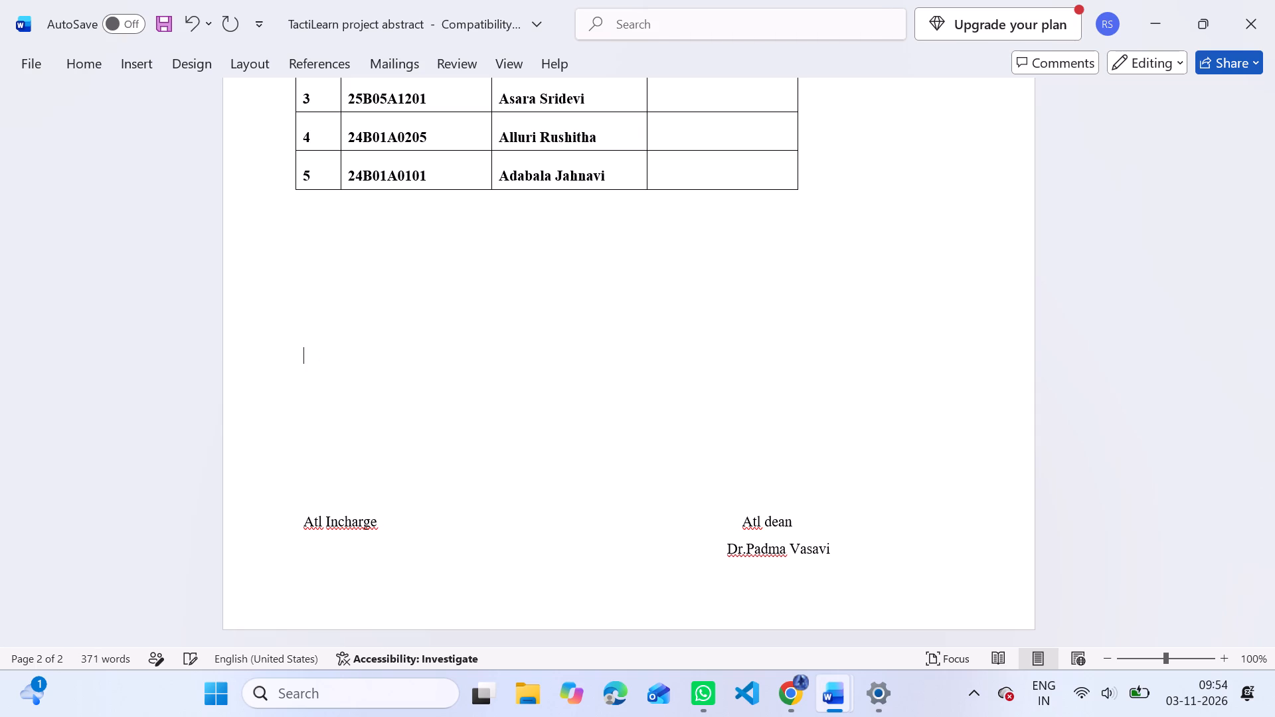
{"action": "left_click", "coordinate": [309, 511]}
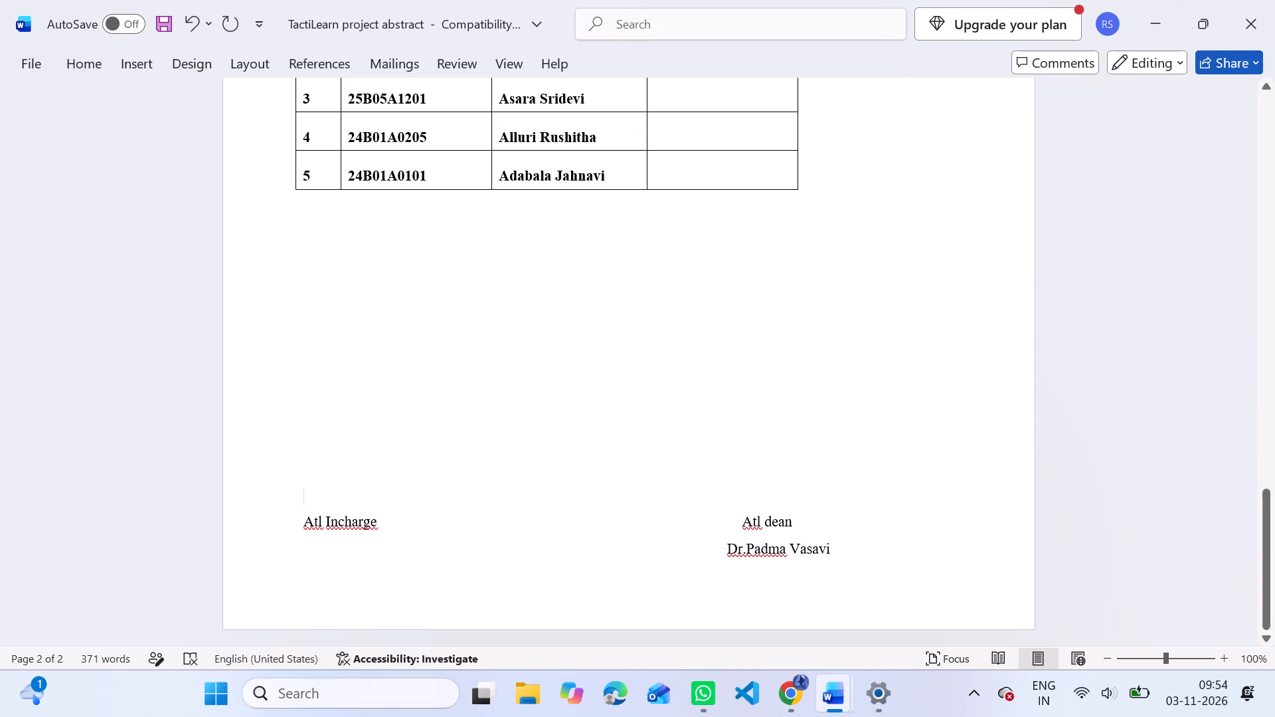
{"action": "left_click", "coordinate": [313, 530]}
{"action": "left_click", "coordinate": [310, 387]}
Enter "Asst.prof" on a blank line midway between the team table and the ATL sign-offs, indented by three spaces.
{"action": "left_click", "coordinate": [309, 369]}
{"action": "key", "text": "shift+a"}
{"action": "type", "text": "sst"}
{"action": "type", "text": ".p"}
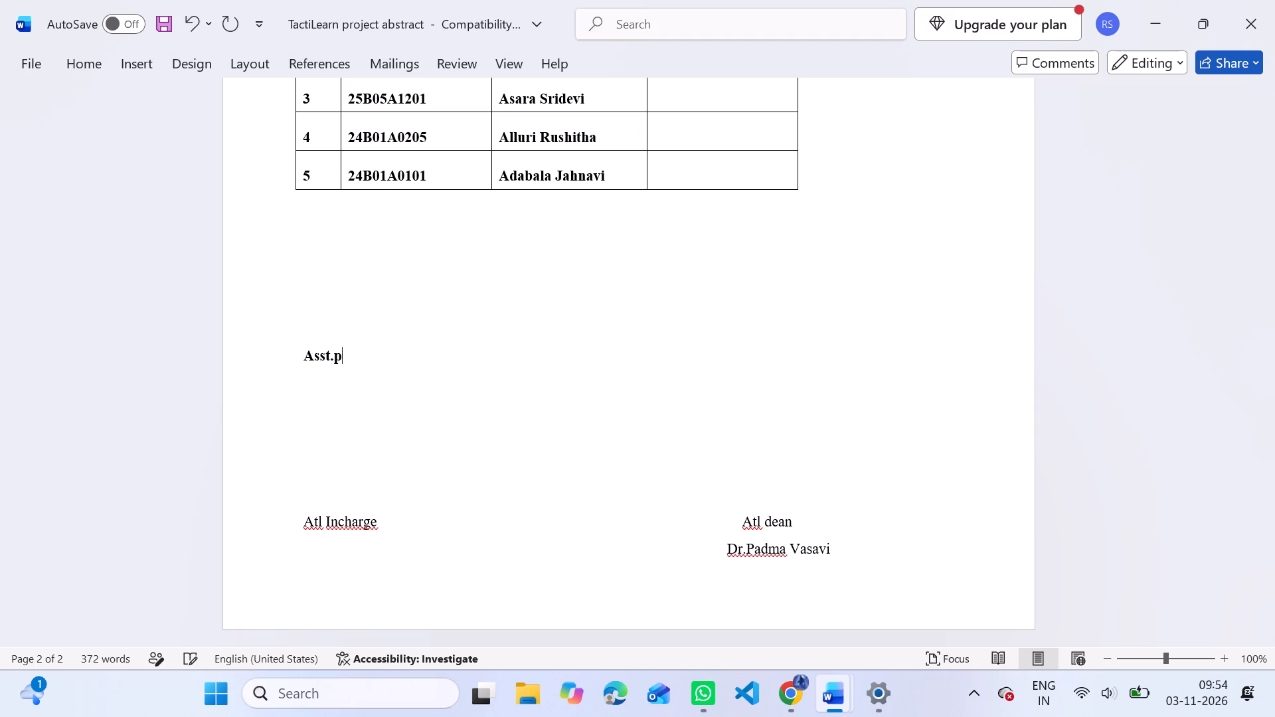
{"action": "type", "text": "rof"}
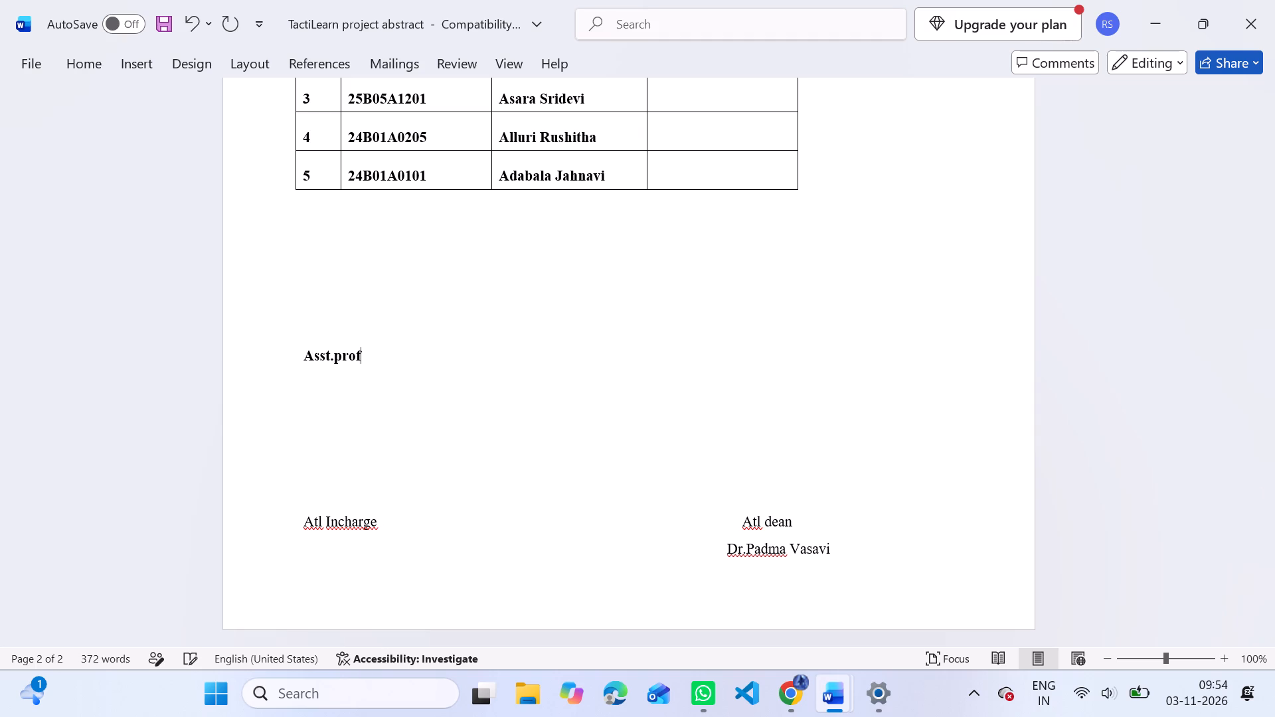
{"action": "left_click", "coordinate": [313, 384]}
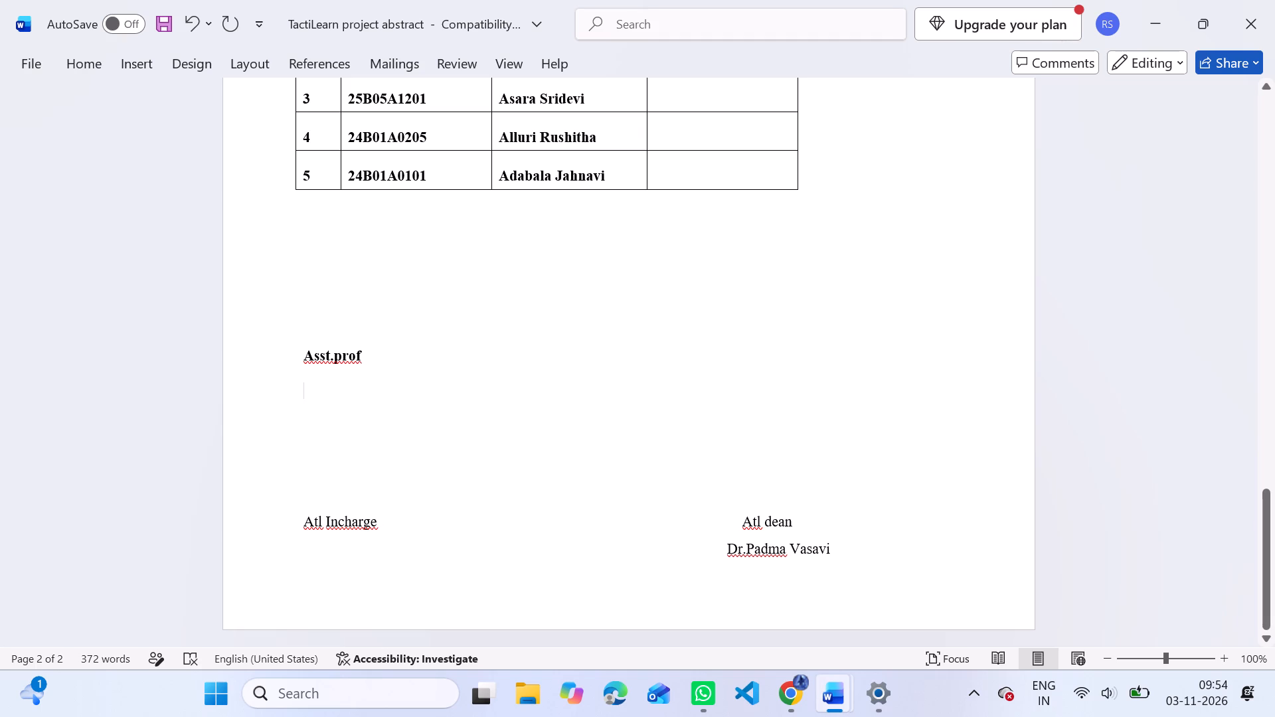
{"action": "left_click", "coordinate": [299, 356]}
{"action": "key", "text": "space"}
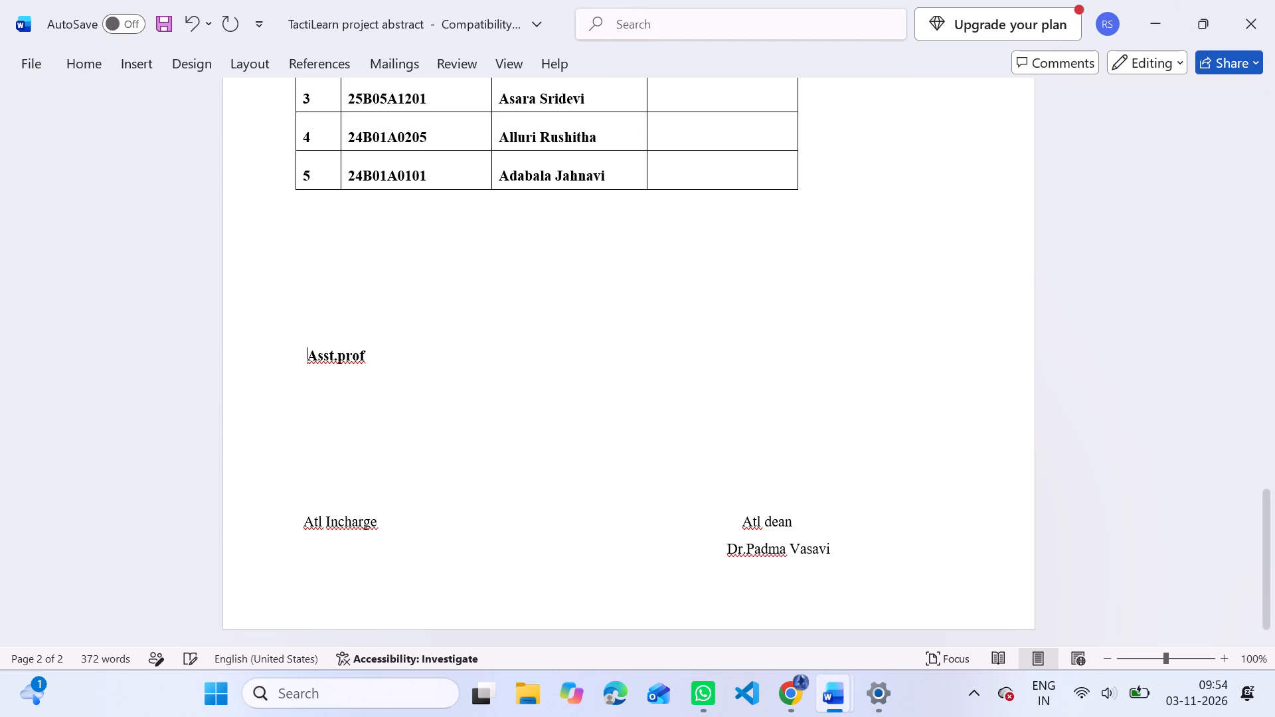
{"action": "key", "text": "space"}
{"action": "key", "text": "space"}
{"action": "left_click", "coordinate": [298, 378]}
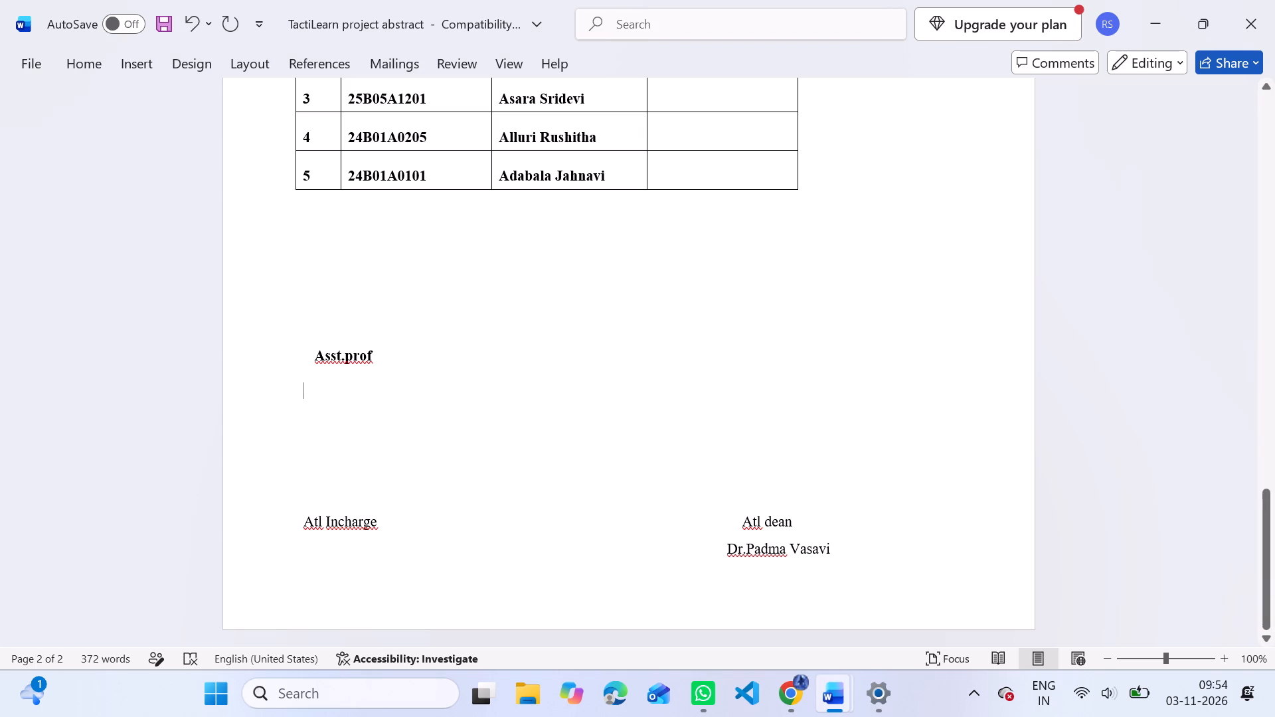
Remove the bold formatting from the "Asst.prof" line.
{"action": "left_click_drag", "start_coordinate": [407, 364], "coordinate": [307, 364]}
{"action": "left_click", "coordinate": [319, 332]}
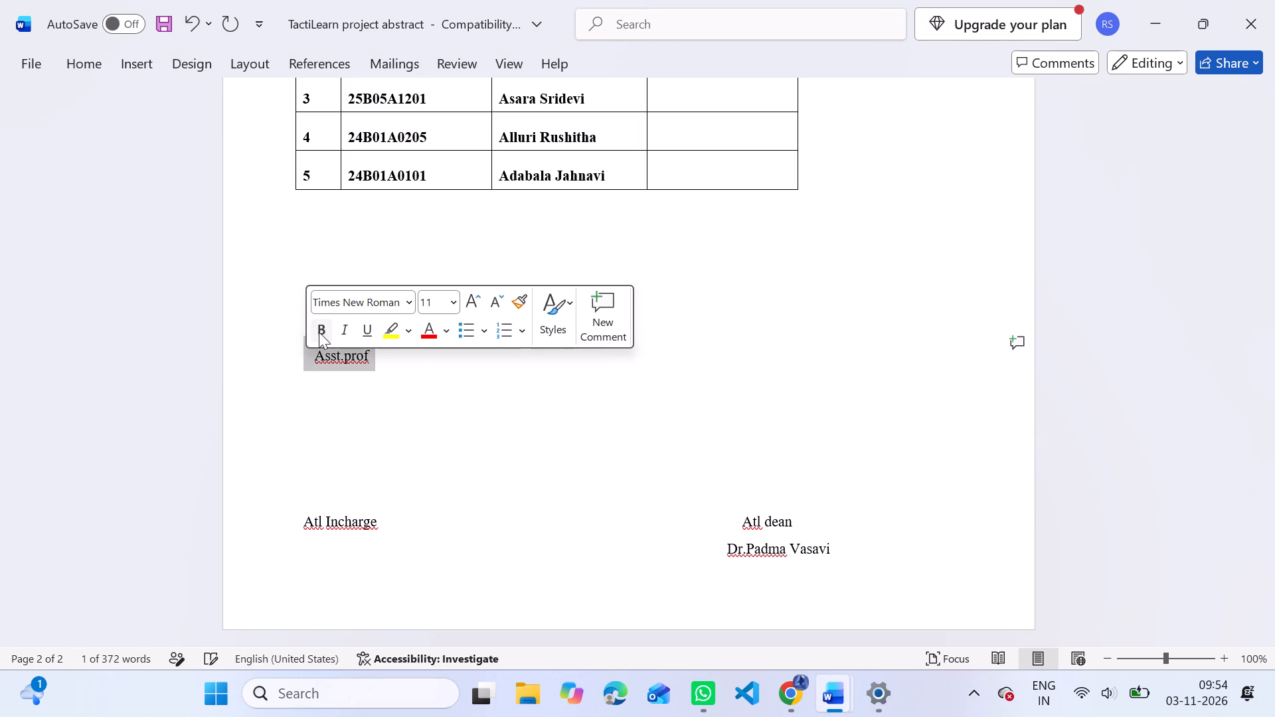
Enter the assistant professor's name on the blank line directly below "Asst.prof".
{"action": "left_click", "coordinate": [308, 378]}
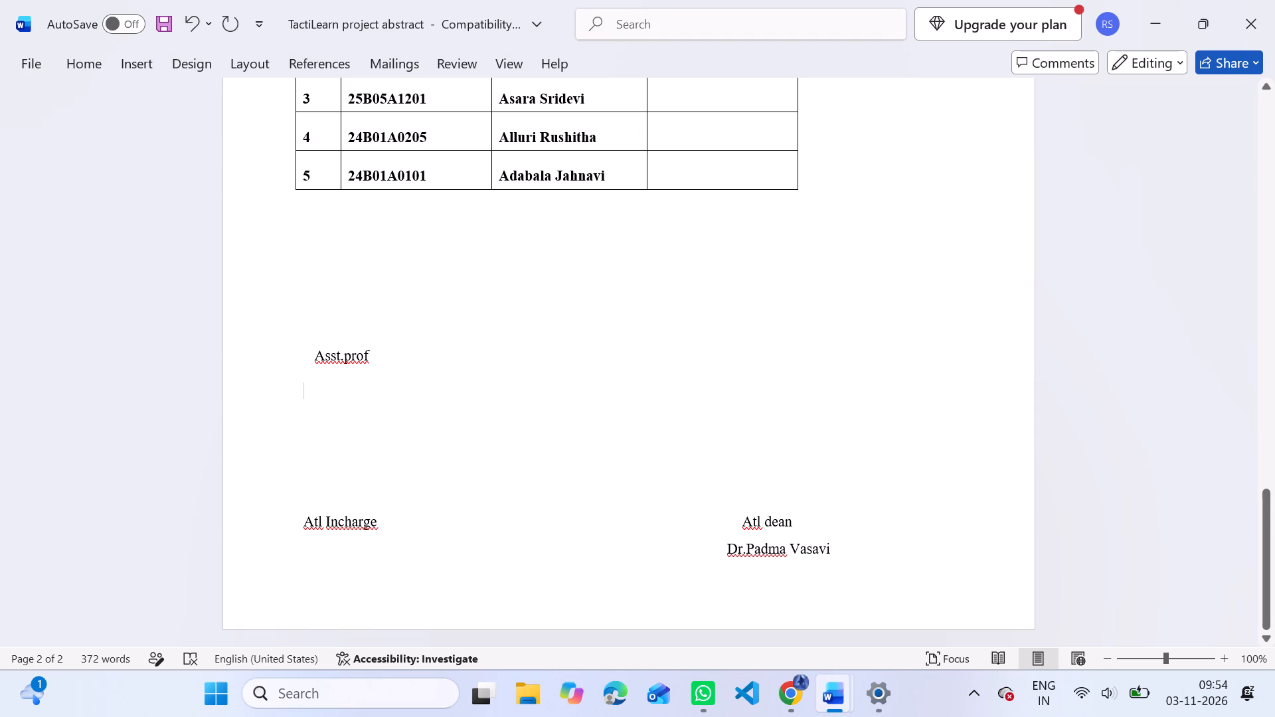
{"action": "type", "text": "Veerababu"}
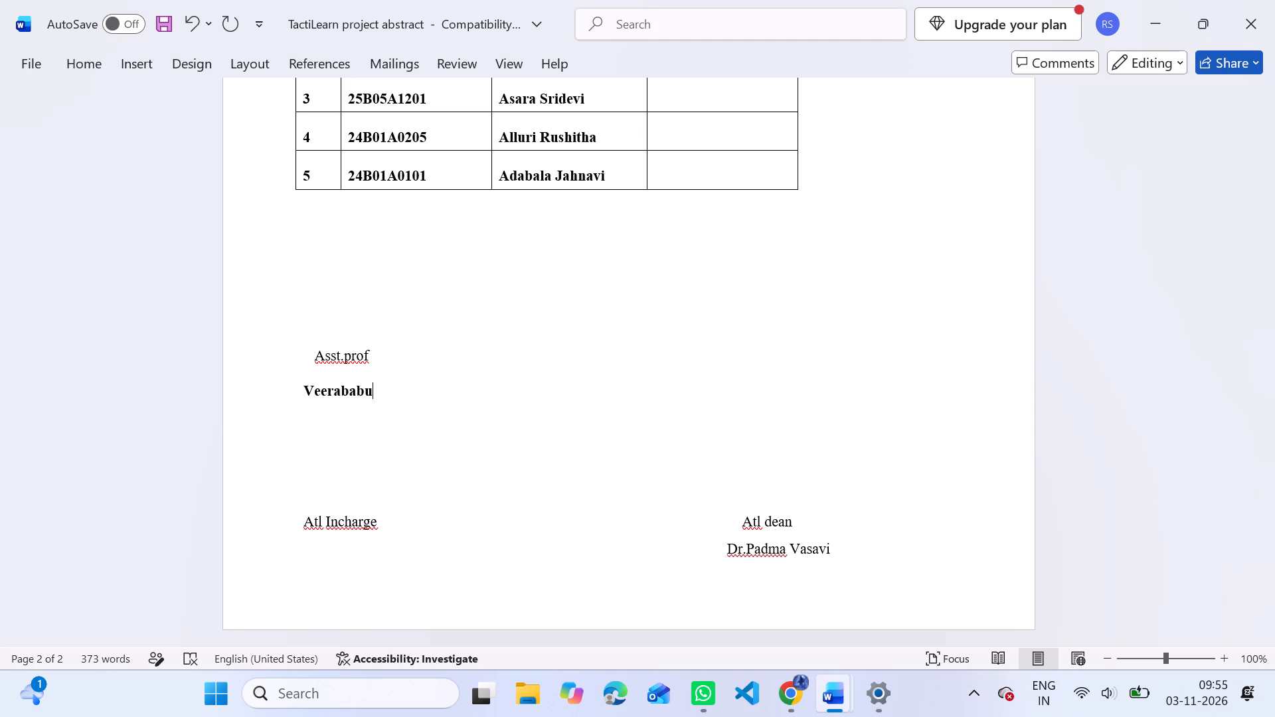
Extend the "Asst.prof" line with 20 spaces after the label to make room for another label.
{"action": "left_click", "coordinate": [497, 356]}
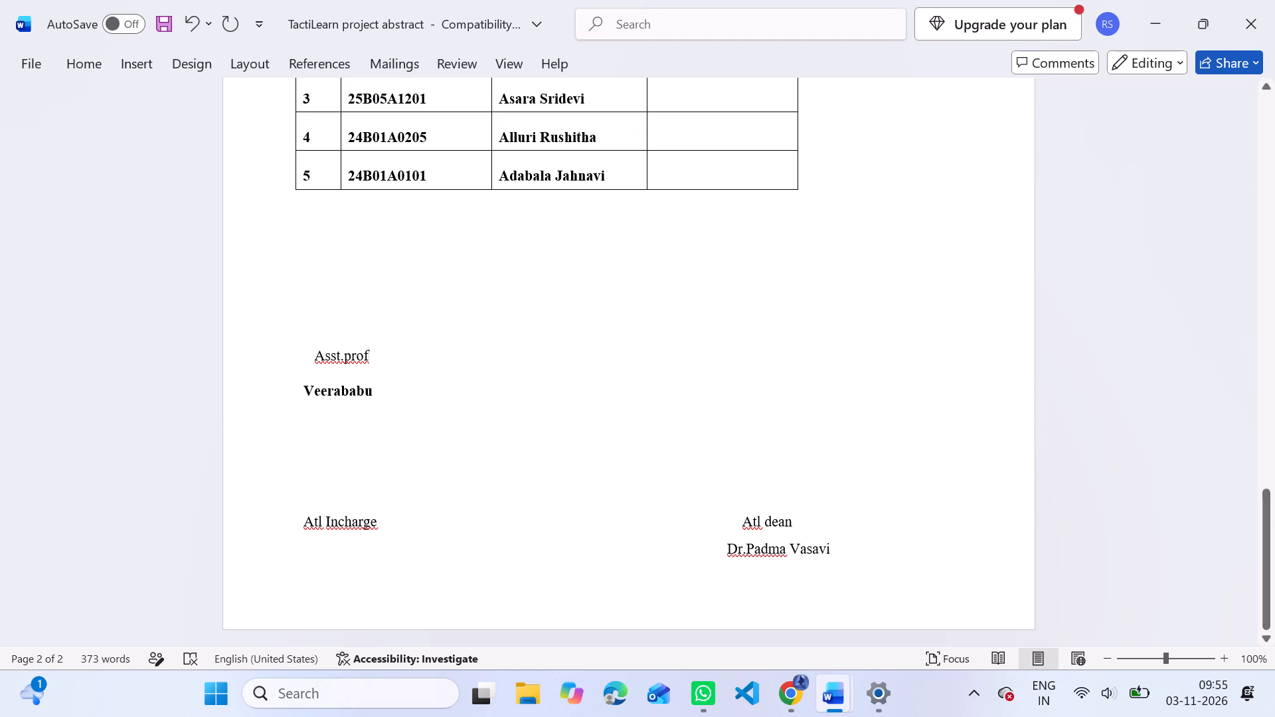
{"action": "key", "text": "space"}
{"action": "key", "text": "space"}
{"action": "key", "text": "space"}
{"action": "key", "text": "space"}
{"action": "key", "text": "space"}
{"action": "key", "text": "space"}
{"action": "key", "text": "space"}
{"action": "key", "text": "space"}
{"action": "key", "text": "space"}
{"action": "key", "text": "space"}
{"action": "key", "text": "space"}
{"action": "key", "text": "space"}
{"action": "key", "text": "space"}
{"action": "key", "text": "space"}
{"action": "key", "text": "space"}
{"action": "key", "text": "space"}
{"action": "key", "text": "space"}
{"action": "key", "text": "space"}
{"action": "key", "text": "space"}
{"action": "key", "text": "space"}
Copy the "Asst.prof" label and paste a second one farther along the same line.
{"action": "left_click_drag", "start_coordinate": [386, 354], "coordinate": [229, 368]}
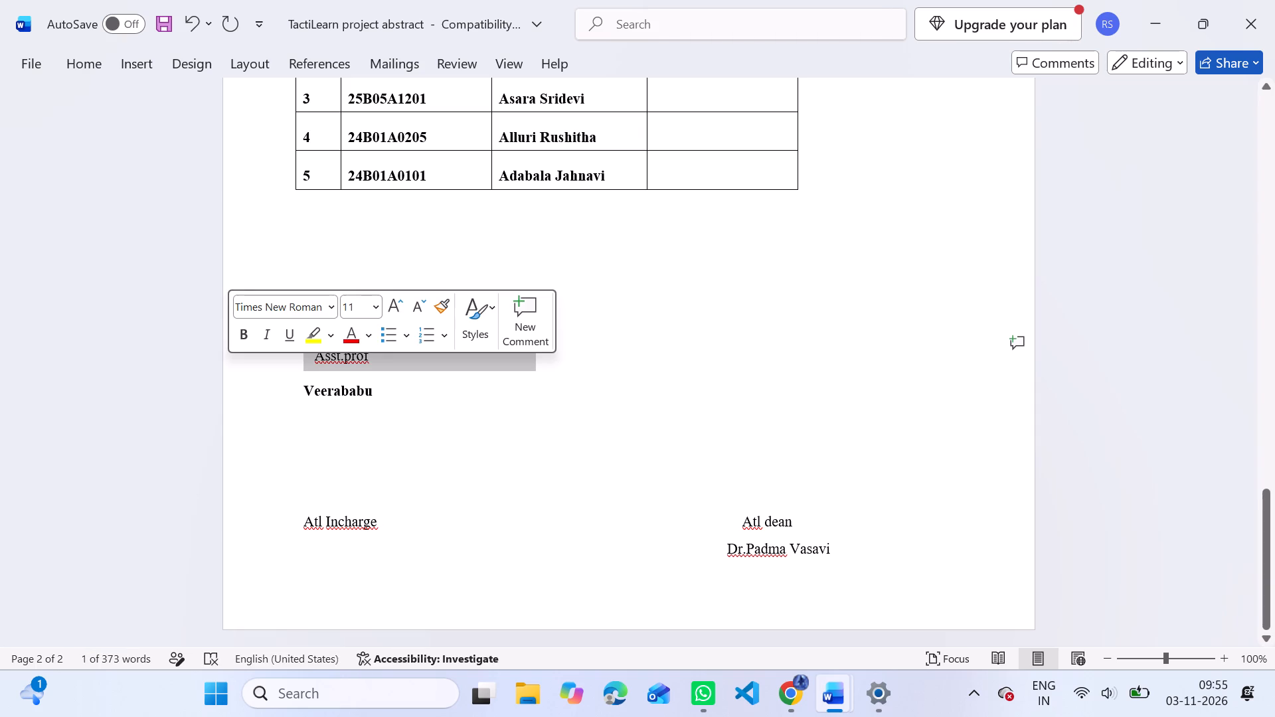
{"action": "key", "text": "ctrl+c"}
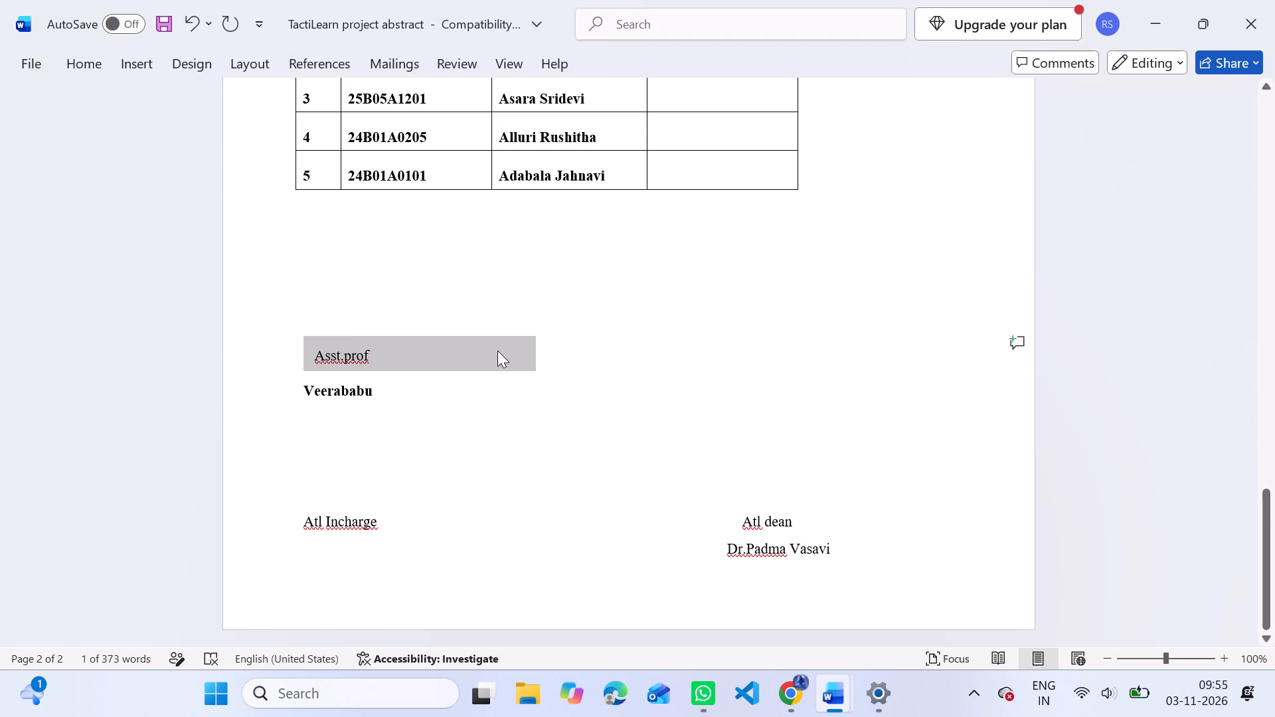
{"action": "left_click", "coordinate": [497, 351]}
{"action": "left_click", "coordinate": [483, 351]}
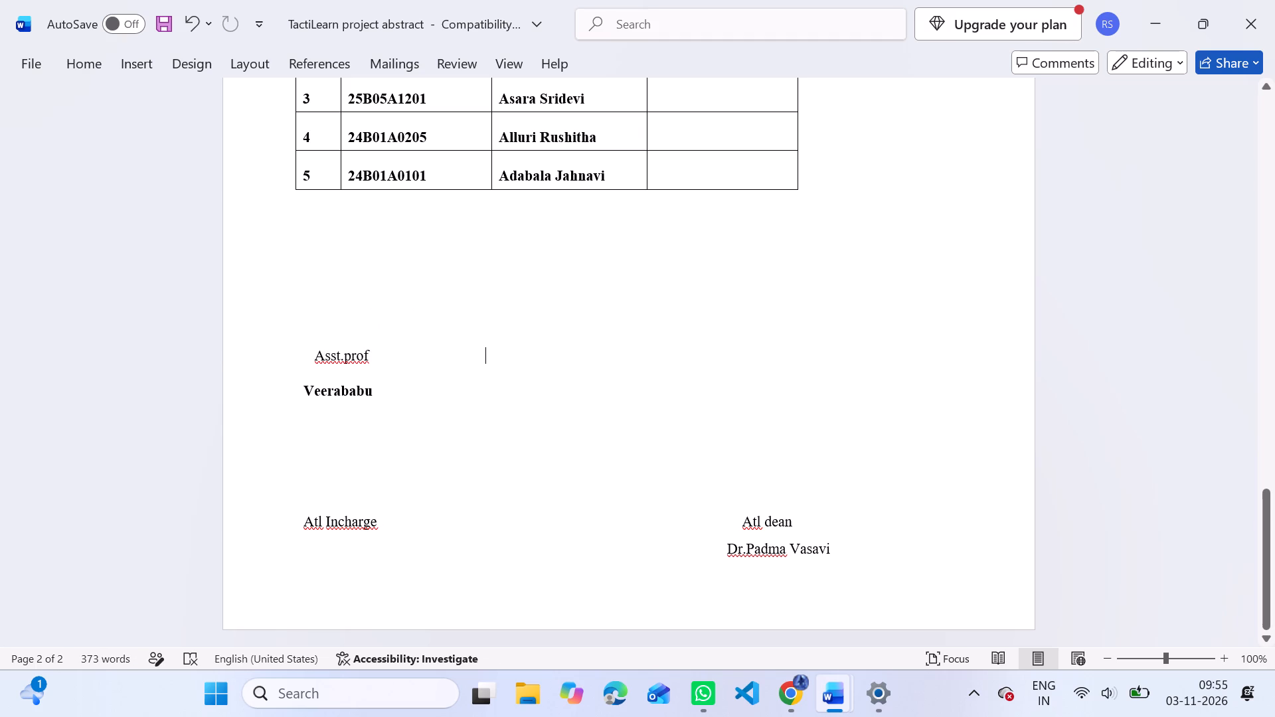
{"action": "left_click", "coordinate": [461, 353]}
{"action": "key", "text": "ctrl+v"}
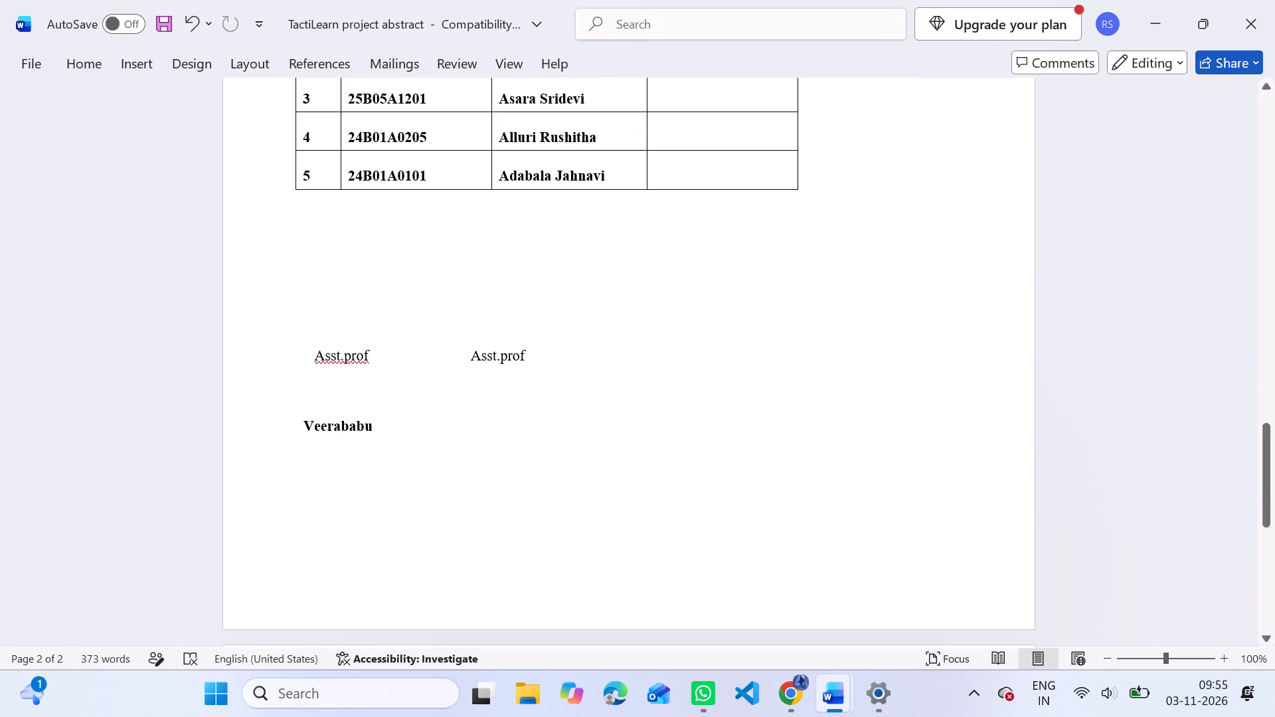
Shift the second "Asst.prof" label farther along its line by inserting 11 spaces before it.
{"action": "left_click", "coordinate": [461, 353]}
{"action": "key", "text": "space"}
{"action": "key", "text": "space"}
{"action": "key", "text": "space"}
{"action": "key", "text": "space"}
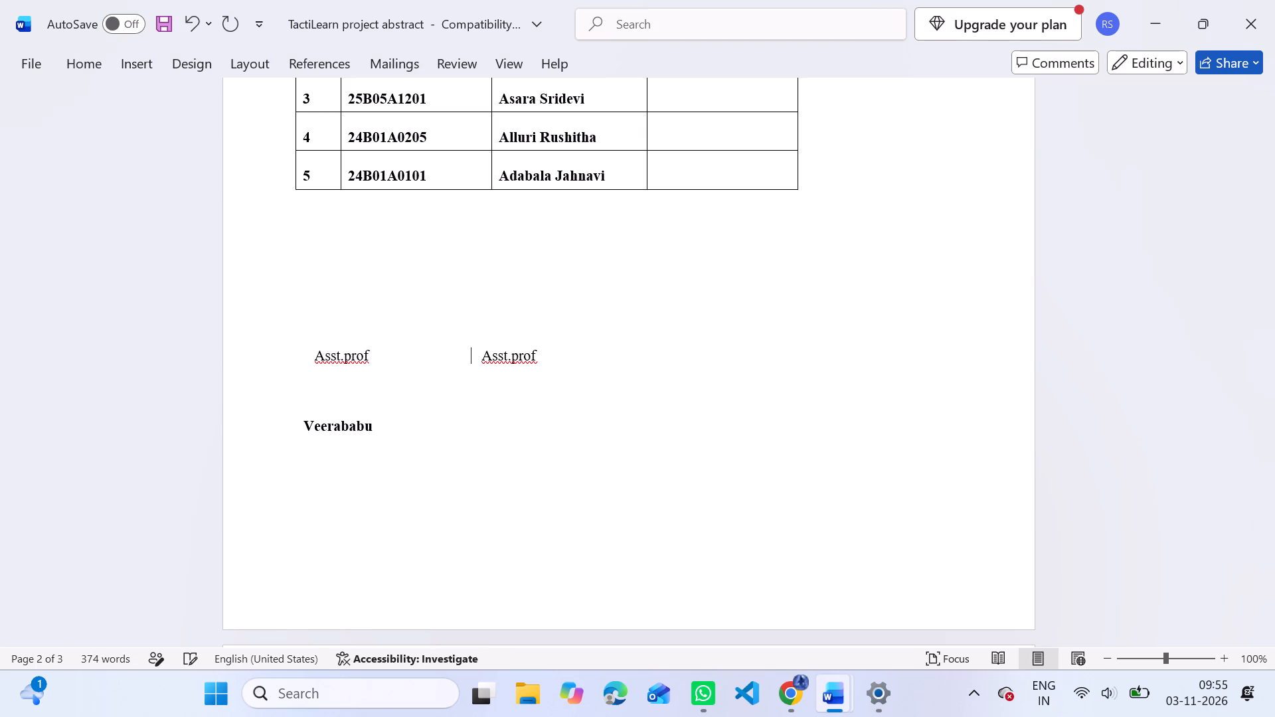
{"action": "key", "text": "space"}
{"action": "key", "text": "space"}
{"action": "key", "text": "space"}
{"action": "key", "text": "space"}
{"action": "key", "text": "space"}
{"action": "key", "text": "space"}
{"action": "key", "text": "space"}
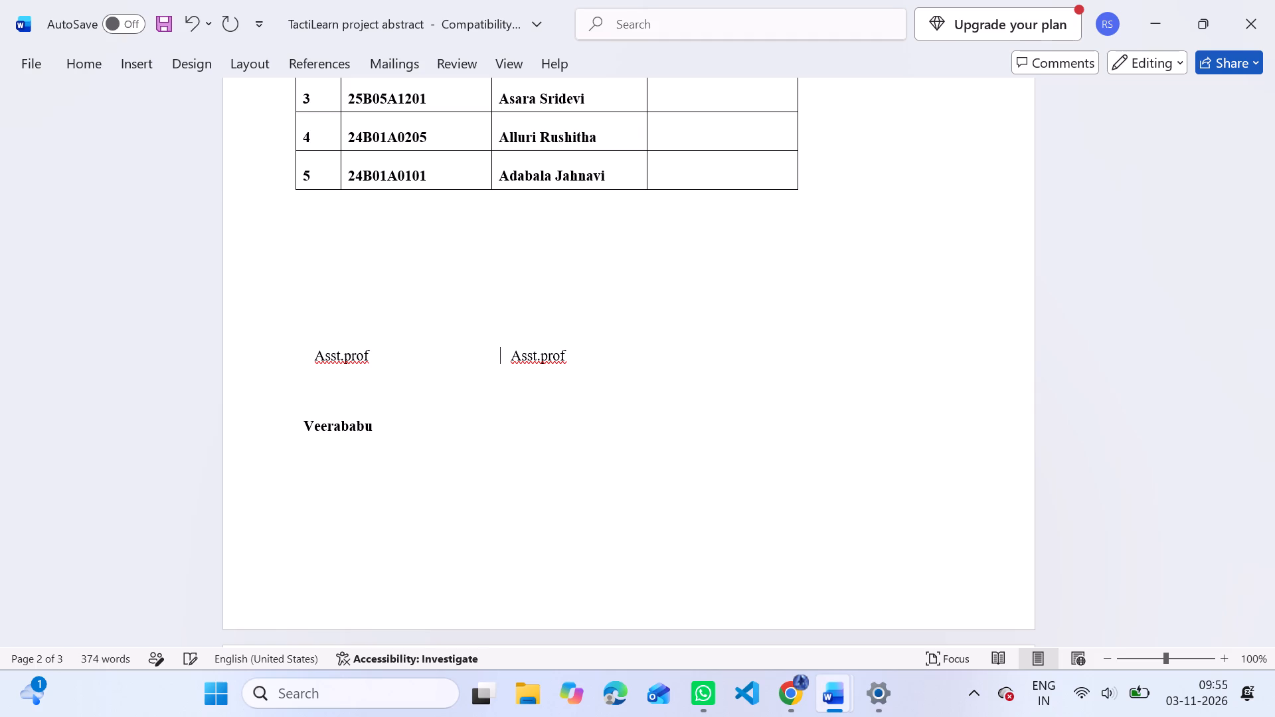
Add eight spaces after the second "Asst.prof" label to extend the line for another label.
{"action": "left_click", "coordinate": [660, 353]}
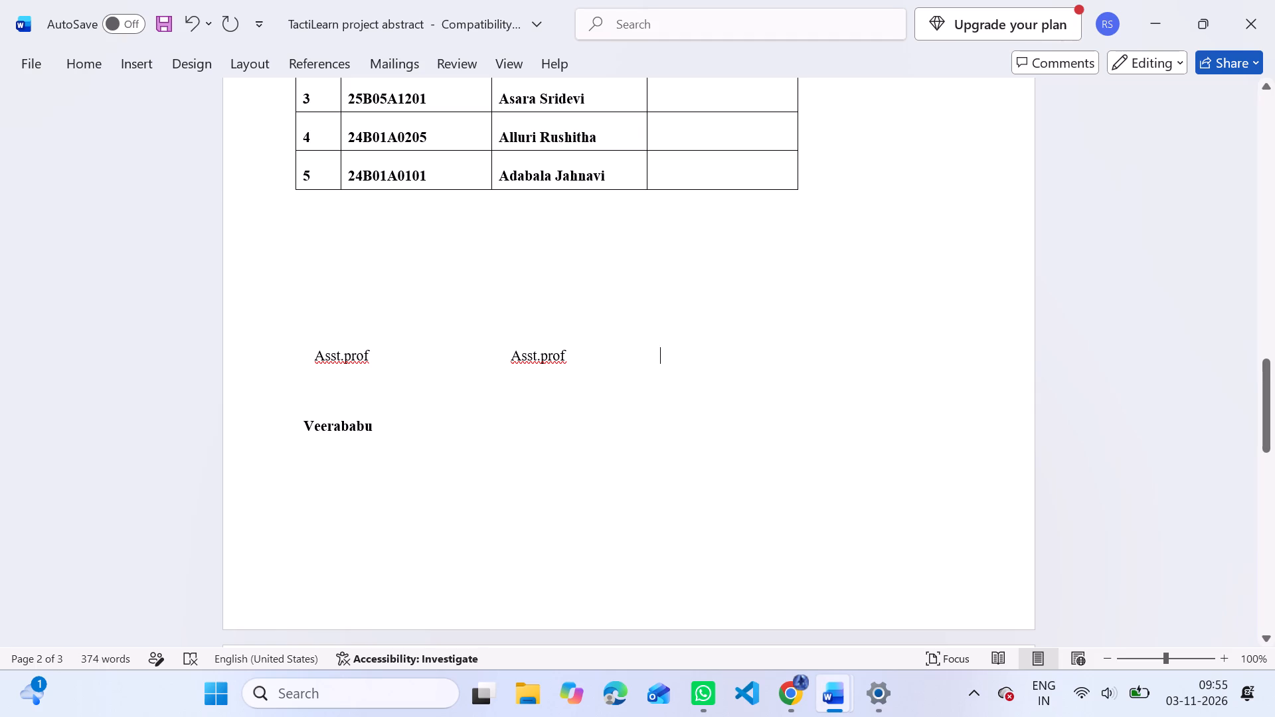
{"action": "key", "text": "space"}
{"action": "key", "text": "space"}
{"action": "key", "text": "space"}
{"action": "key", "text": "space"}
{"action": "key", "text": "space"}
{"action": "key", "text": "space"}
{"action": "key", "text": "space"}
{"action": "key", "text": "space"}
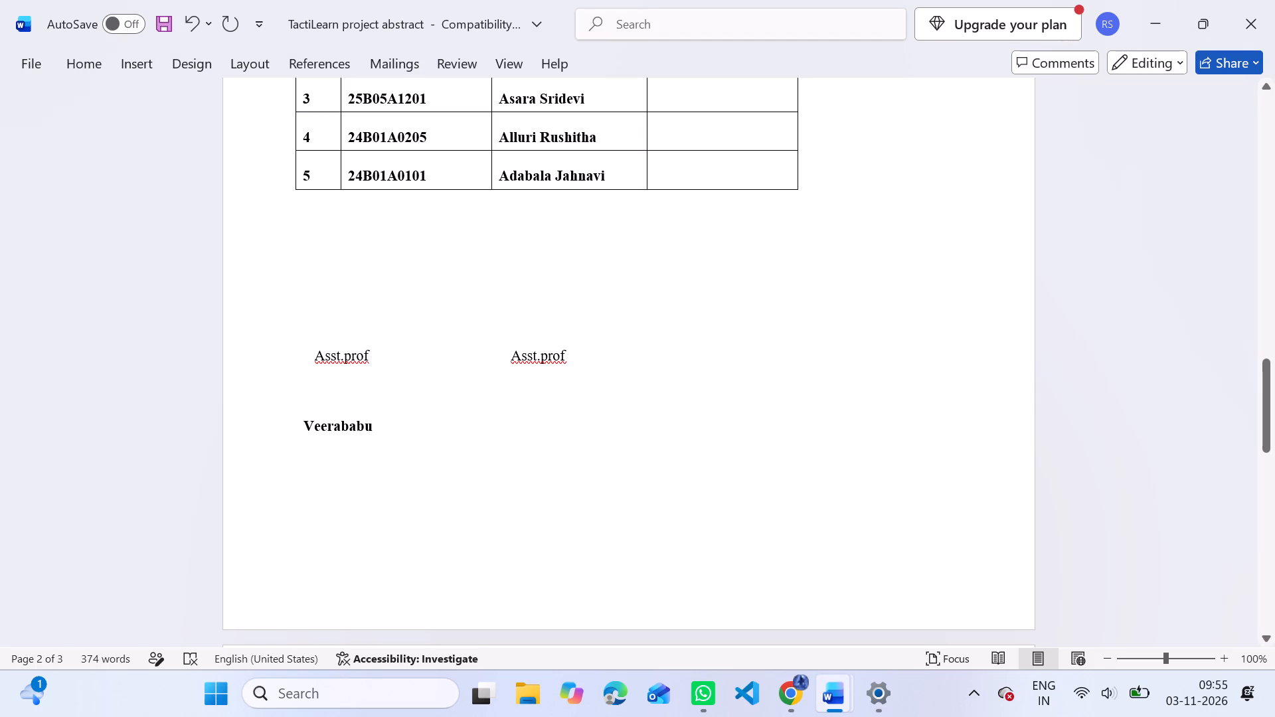
Widen the gap between the first and second "Asst.prof" labels by 17 more spaces.
{"action": "left_click", "coordinate": [467, 368]}
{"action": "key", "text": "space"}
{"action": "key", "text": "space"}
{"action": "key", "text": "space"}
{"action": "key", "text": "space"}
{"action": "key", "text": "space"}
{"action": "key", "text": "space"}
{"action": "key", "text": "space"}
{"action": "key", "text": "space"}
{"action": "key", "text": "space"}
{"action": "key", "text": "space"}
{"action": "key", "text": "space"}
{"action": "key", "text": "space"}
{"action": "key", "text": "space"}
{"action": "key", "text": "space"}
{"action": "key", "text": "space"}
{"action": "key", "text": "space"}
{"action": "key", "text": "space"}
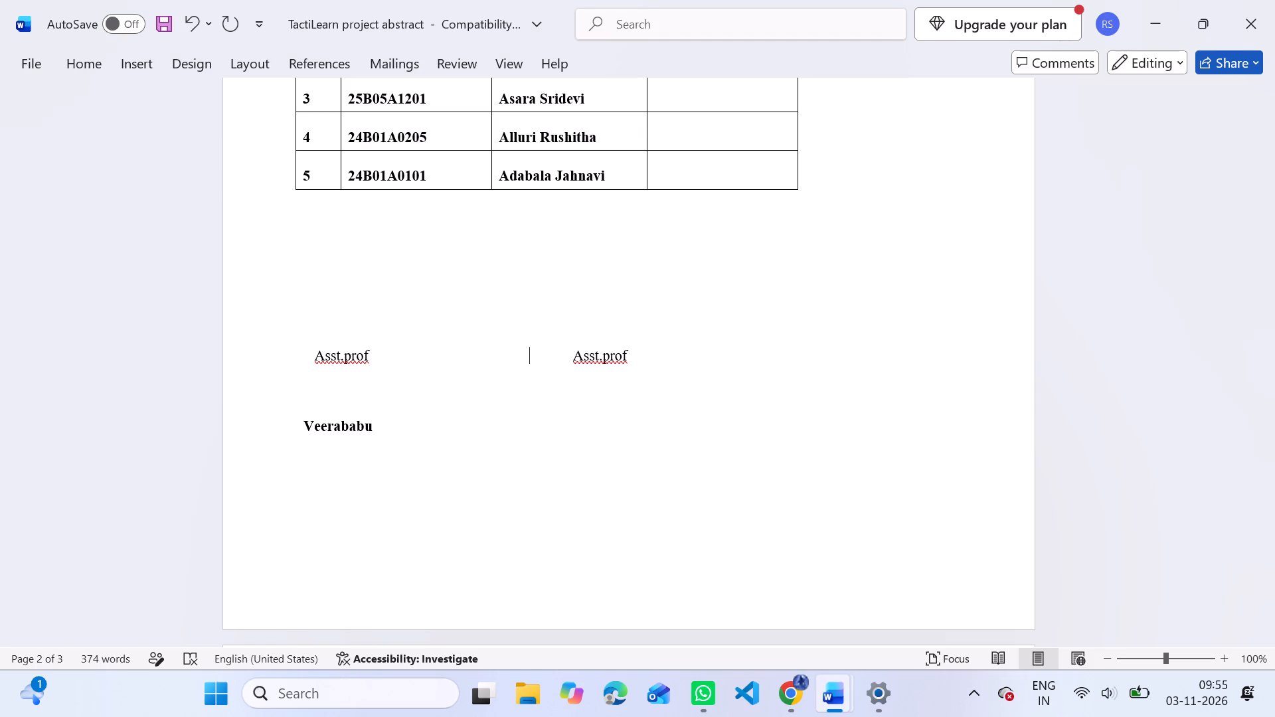
Paste a third "Asst.prof" label farther along the same line, after the second one.
{"action": "left_click", "coordinate": [773, 369]}
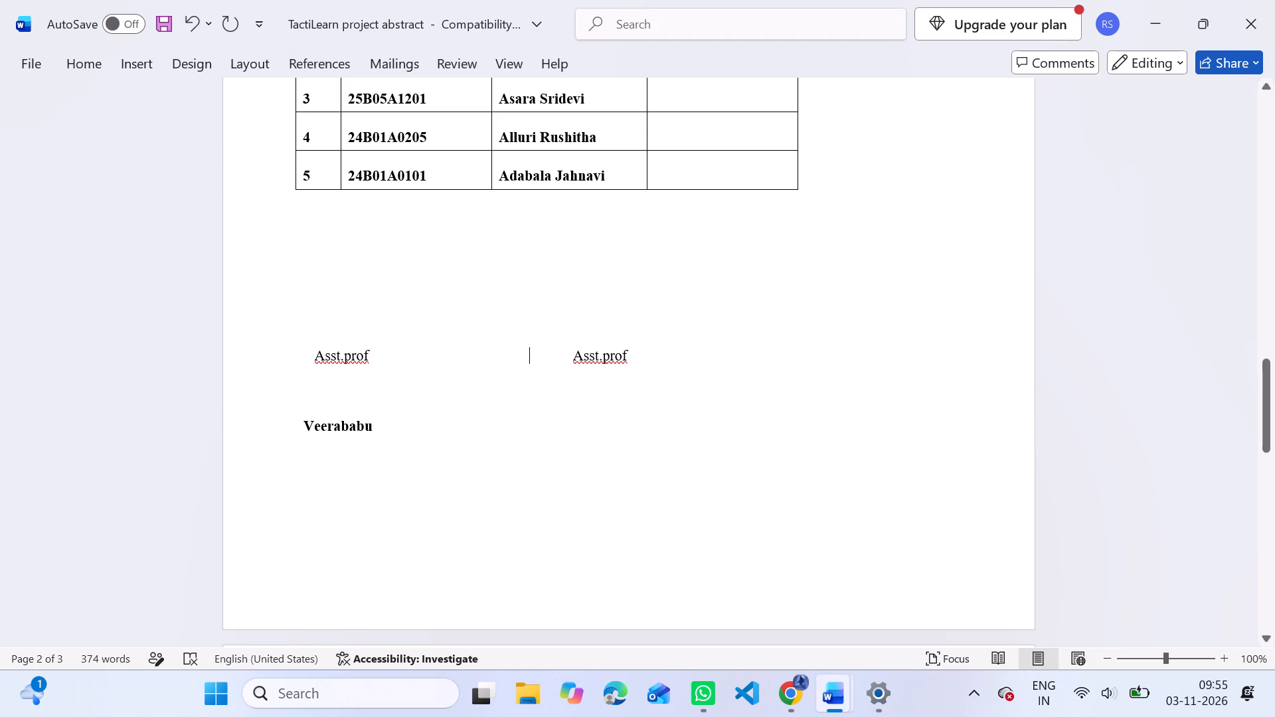
{"action": "left_click", "coordinate": [746, 367]}
{"action": "key", "text": "ctrl+v"}
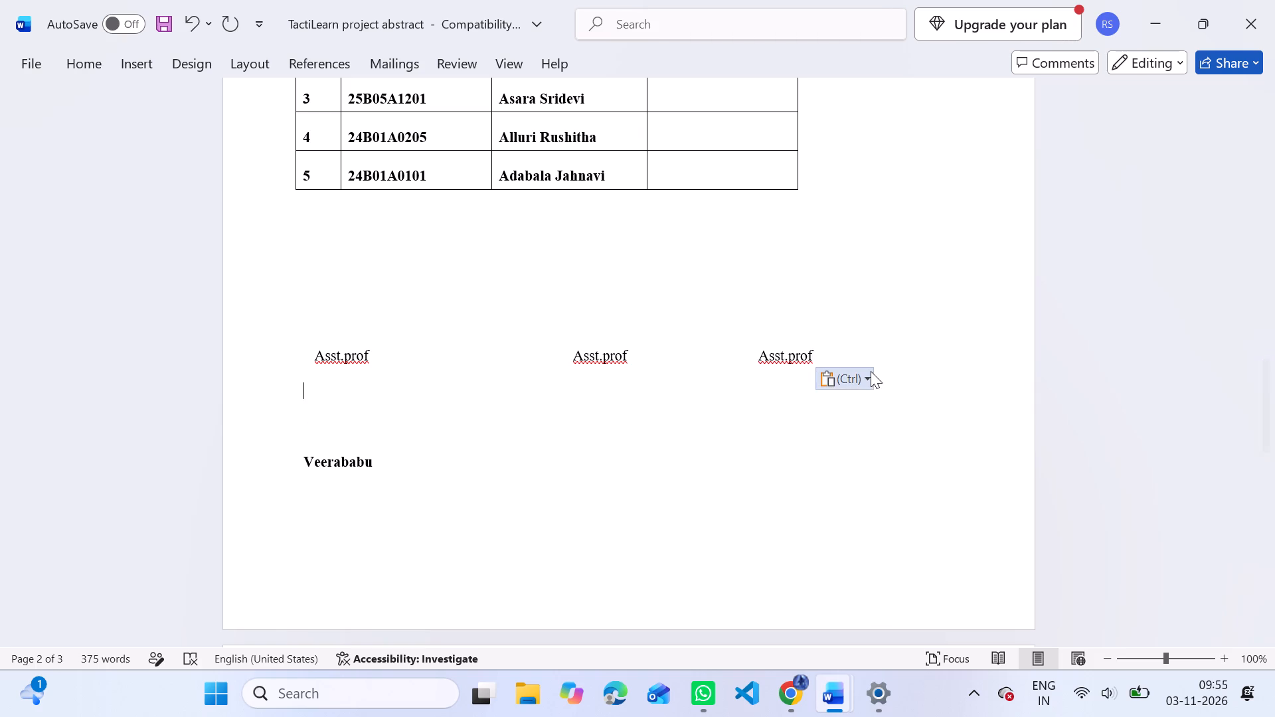
{"action": "left_click", "coordinate": [871, 371]}
{"action": "left_click", "coordinate": [966, 344]}
{"action": "left_click", "coordinate": [634, 433]}
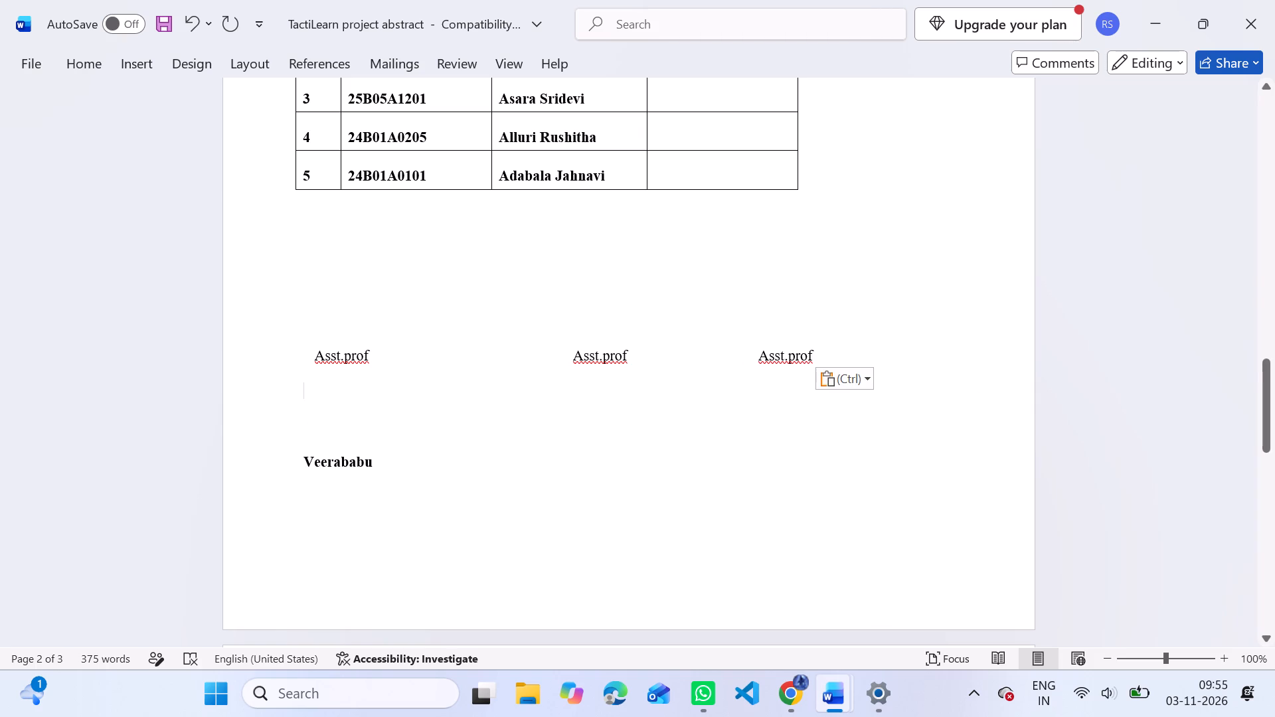
Delete the blank line and extra spaces before the first assistant professor's name so it sits directly below the first "Asst.prof".
{"action": "left_click", "coordinate": [296, 453]}
{"action": "key", "text": "BackSpace"}
{"action": "key", "text": "BackSpace"}
{"action": "key", "text": "BackSpace"}
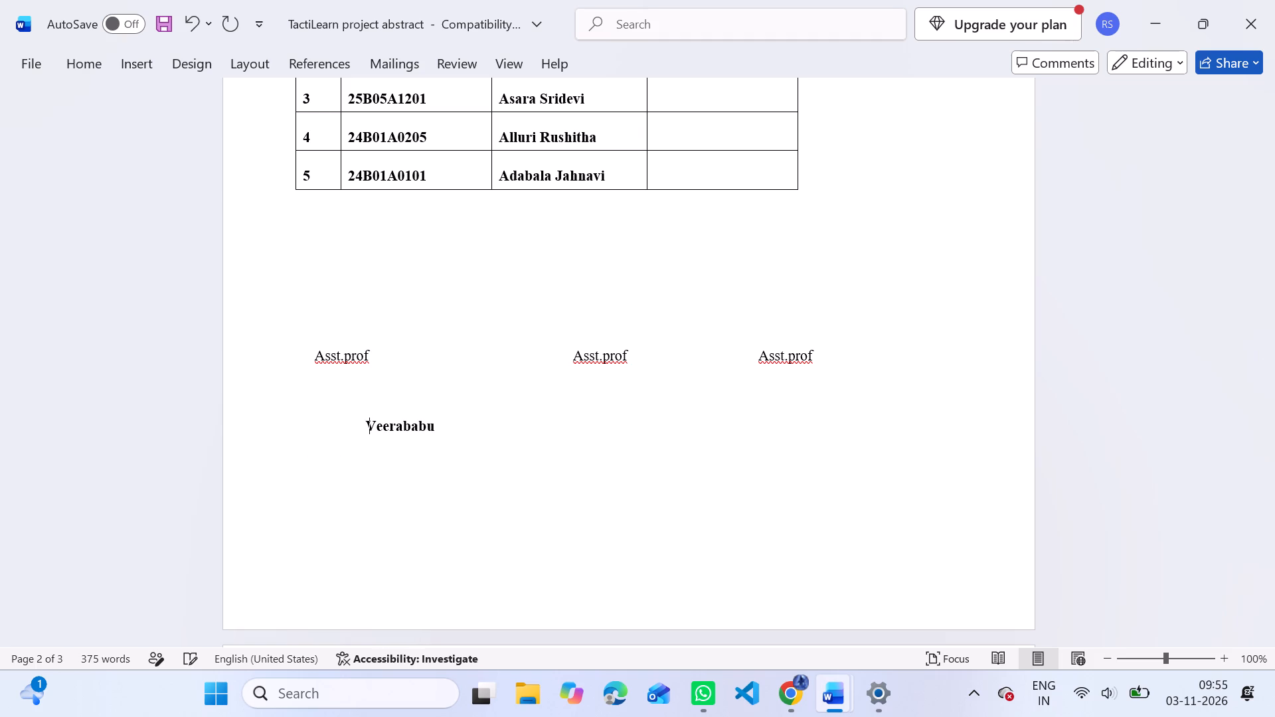
{"action": "key", "text": "BackSpace"}
{"action": "key", "text": "BackSpace"}
{"action": "key", "text": "BackSpace"}
{"action": "key", "text": "BackSpace"}
{"action": "key", "text": "BackSpace"}
{"action": "key", "text": "BackSpace"}
{"action": "key", "text": "BackSpace"}
{"action": "key", "text": "BackSpace"}
{"action": "key", "text": "BackSpace"}
{"action": "key", "text": "BackSpace"}
{"action": "key", "text": "BackSpace"}
{"action": "key", "text": "BackSpace"}
{"action": "key", "text": "BackSpace"}
{"action": "key", "text": "BackSpace"}
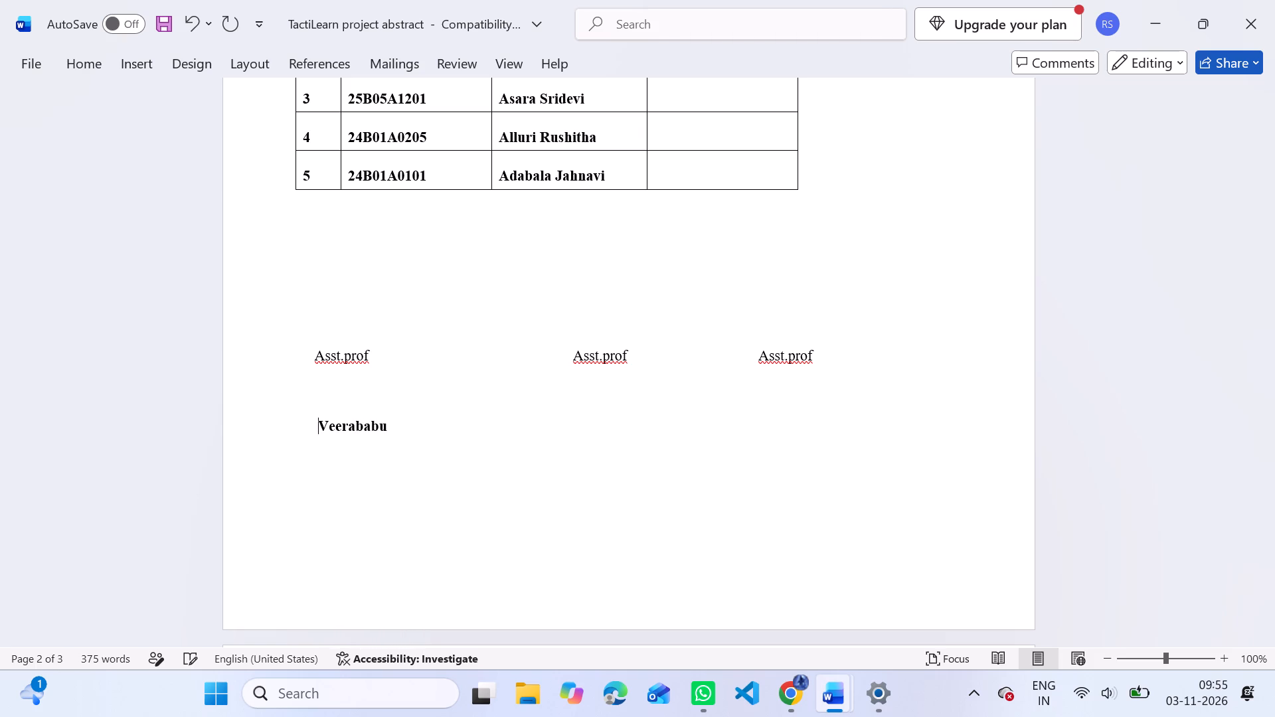
{"action": "key", "text": "BackSpace"}
{"action": "key", "text": "BackSpace"}
{"action": "key", "text": "BackSpace"}
{"action": "key", "text": "BackSpace"}
{"action": "key", "text": "BackSpace"}
{"action": "key", "text": "BackSpace"}
{"action": "key", "text": "BackSpace"}
{"action": "key", "text": "BackSpace"}
{"action": "key", "text": "BackSpace"}
{"action": "key", "text": "BackSpace"}
{"action": "key", "text": "BackSpace"}
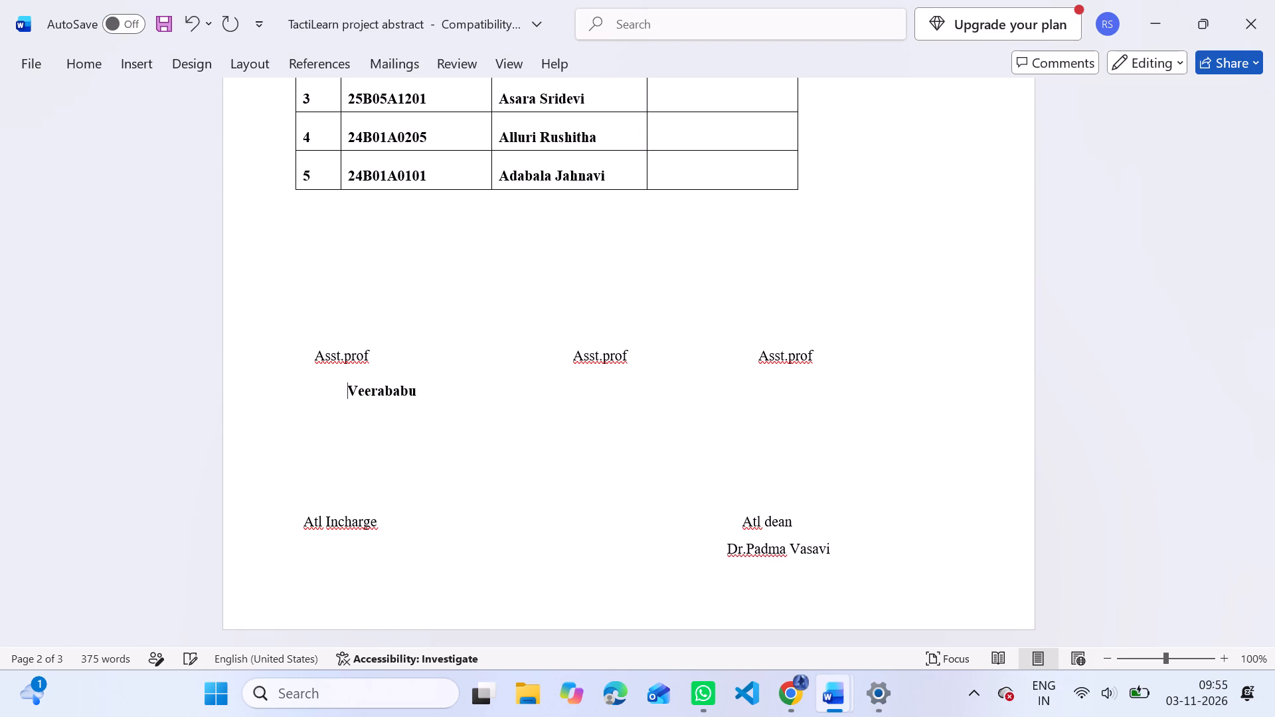
{"action": "key", "text": "BackSpace"}
{"action": "key", "text": "BackSpace"}
{"action": "key", "text": "BackSpace"}
{"action": "key", "text": "BackSpace"}
{"action": "key", "text": "BackSpace"}
{"action": "key", "text": "BackSpace"}
{"action": "key", "text": "BackSpace"}
{"action": "key", "text": "BackSpace"}
{"action": "key", "text": "BackSpace"}
{"action": "key", "text": "BackSpace"}
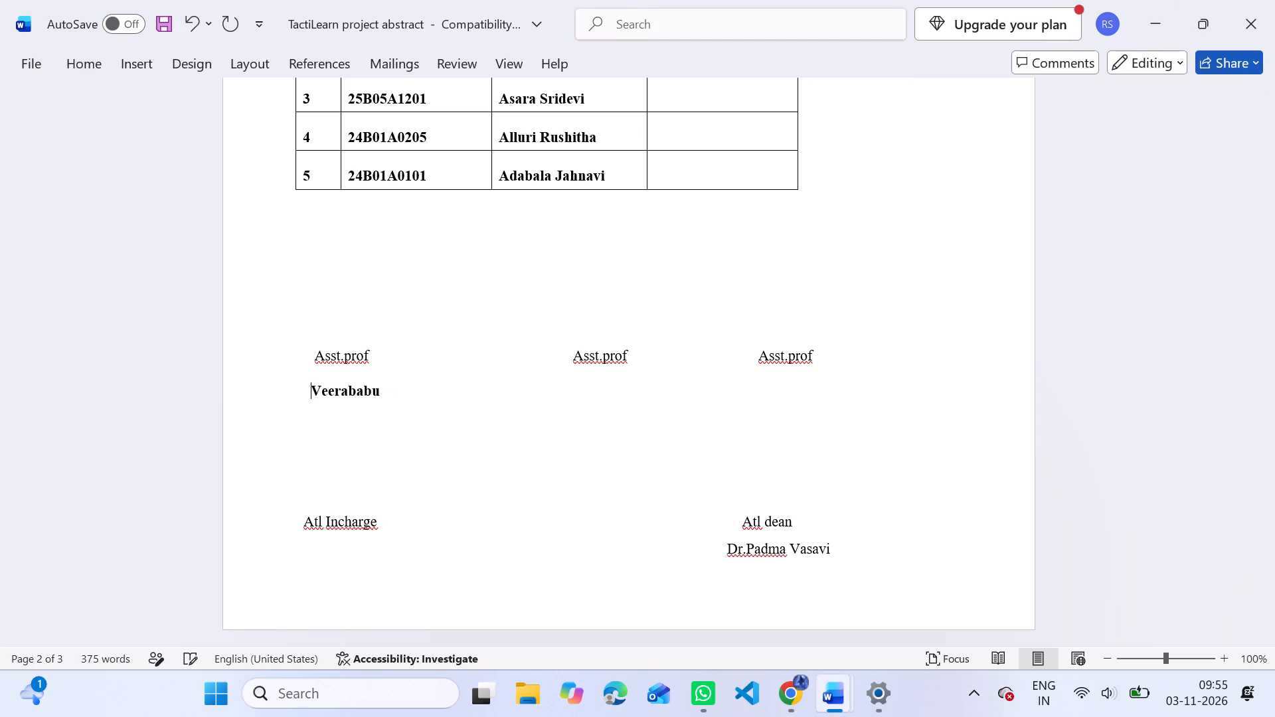
{"action": "key", "text": "BackSpace"}
Add 21 spaces after the first assistant professor's name and enter the second assistant professor's name on the same line.
{"action": "left_click", "coordinate": [584, 392]}
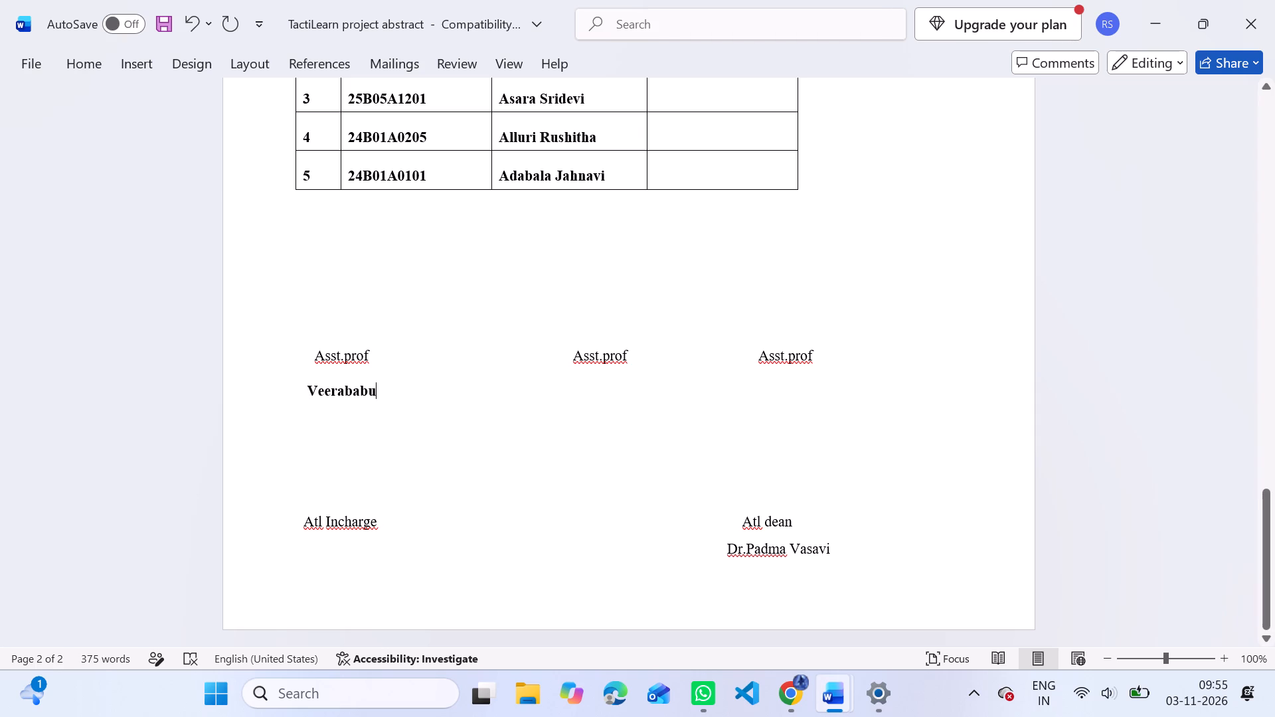
{"action": "left_click_drag", "start_coordinate": [584, 392], "coordinate": [712, 400]}
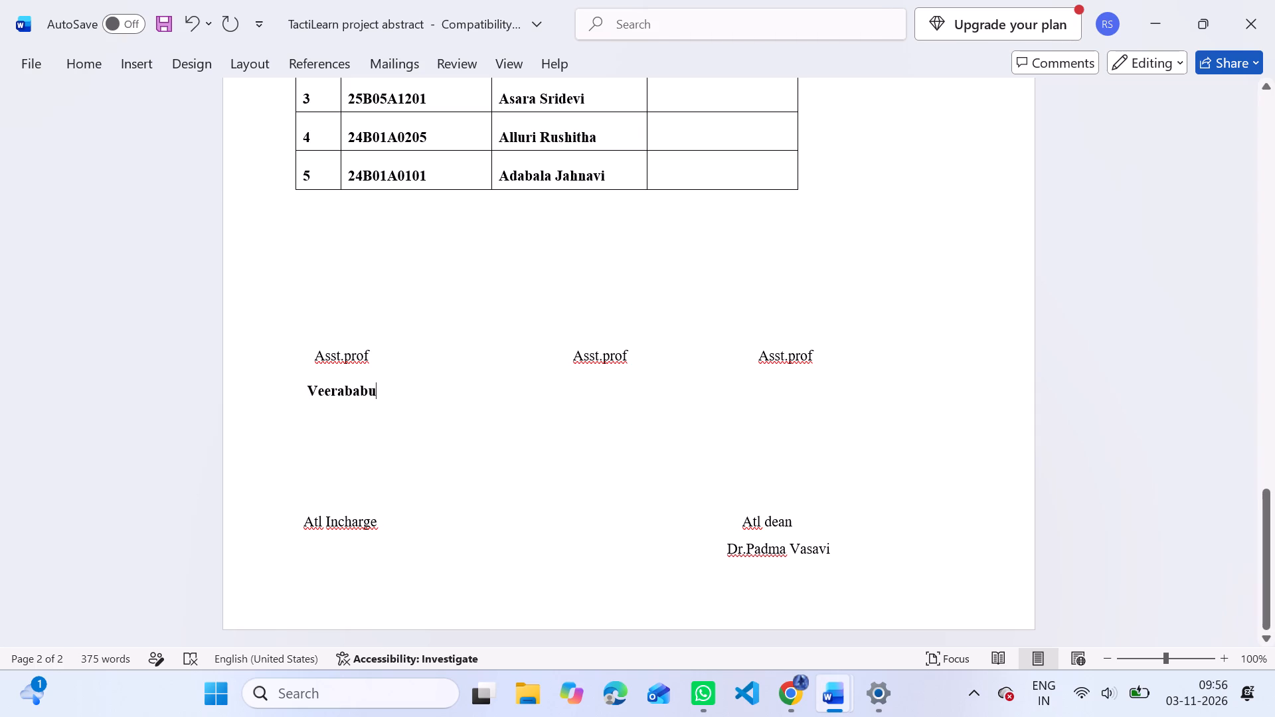
{"action": "left_click", "coordinate": [571, 392]}
{"action": "left_click", "coordinate": [373, 389]}
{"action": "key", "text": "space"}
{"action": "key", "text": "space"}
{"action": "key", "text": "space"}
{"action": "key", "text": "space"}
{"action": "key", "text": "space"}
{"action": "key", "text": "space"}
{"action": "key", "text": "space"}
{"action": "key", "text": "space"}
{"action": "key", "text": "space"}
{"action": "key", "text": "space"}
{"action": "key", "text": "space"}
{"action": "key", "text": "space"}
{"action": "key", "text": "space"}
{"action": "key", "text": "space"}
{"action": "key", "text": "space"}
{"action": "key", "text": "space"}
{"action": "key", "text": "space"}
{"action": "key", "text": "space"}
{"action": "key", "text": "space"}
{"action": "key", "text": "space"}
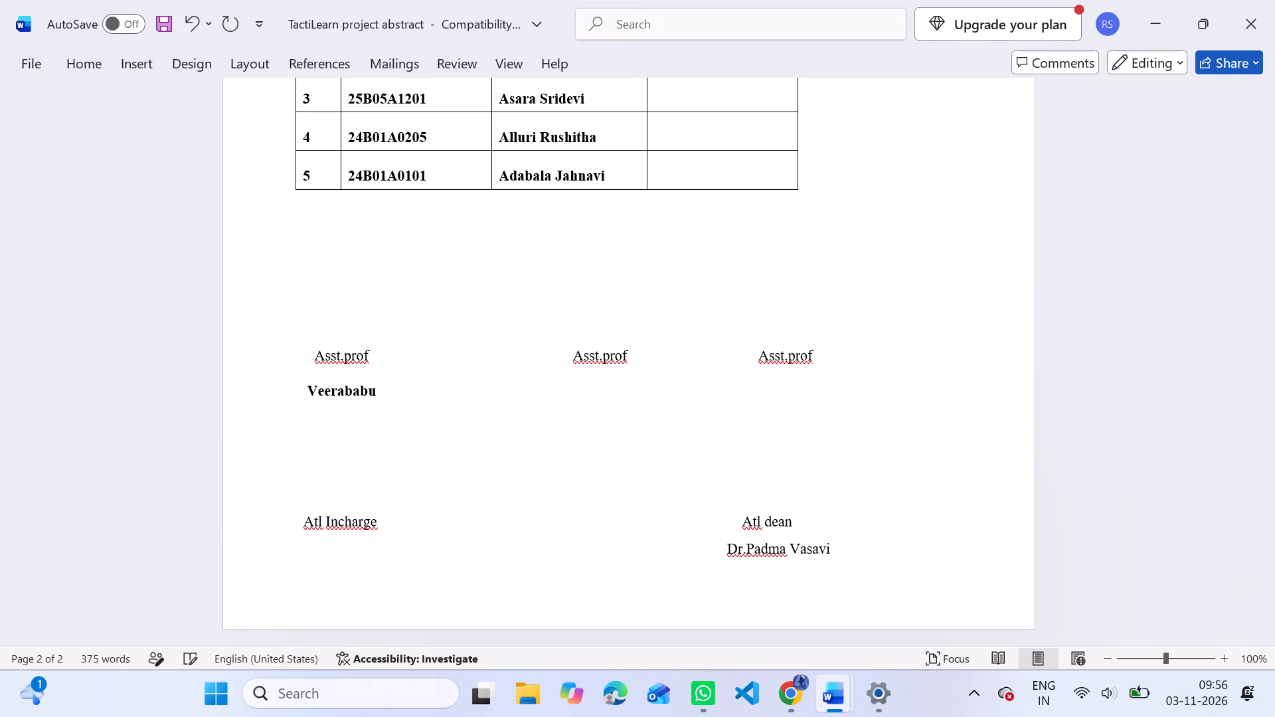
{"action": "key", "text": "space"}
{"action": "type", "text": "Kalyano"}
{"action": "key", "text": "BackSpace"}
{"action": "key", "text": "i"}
Add 22 spaces after the second name and enter the third assistant professor's initials and surname.
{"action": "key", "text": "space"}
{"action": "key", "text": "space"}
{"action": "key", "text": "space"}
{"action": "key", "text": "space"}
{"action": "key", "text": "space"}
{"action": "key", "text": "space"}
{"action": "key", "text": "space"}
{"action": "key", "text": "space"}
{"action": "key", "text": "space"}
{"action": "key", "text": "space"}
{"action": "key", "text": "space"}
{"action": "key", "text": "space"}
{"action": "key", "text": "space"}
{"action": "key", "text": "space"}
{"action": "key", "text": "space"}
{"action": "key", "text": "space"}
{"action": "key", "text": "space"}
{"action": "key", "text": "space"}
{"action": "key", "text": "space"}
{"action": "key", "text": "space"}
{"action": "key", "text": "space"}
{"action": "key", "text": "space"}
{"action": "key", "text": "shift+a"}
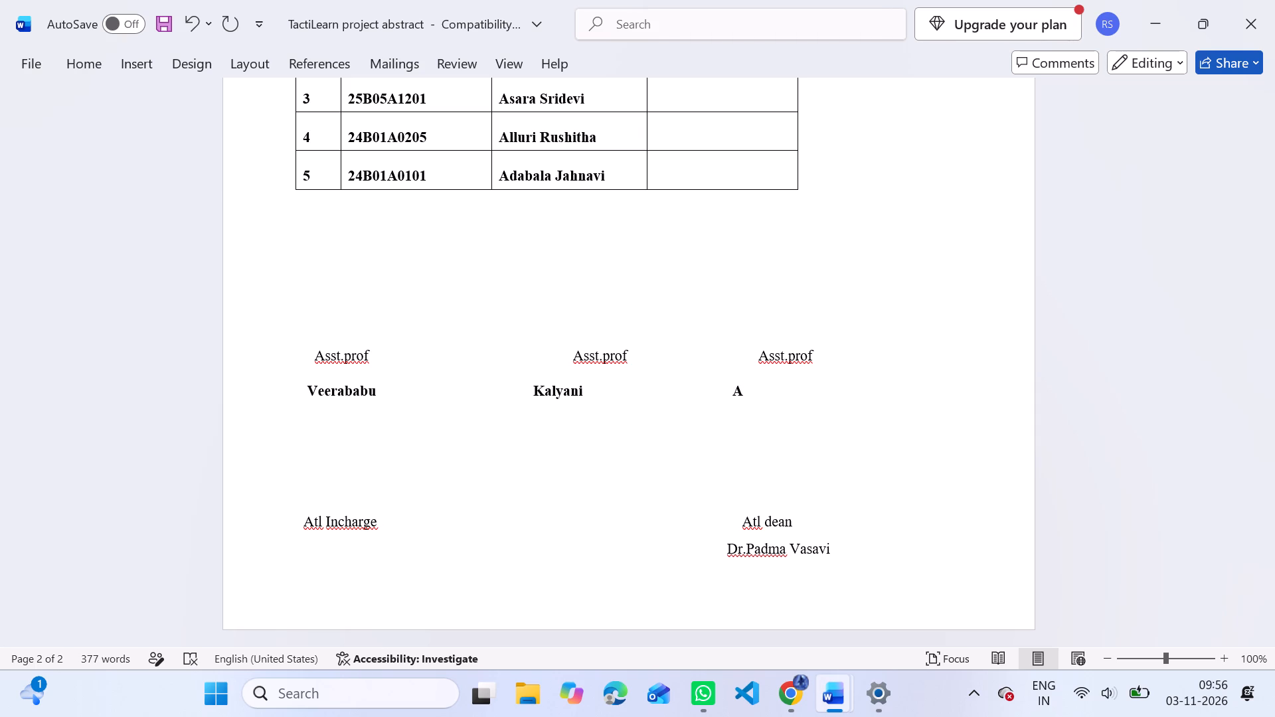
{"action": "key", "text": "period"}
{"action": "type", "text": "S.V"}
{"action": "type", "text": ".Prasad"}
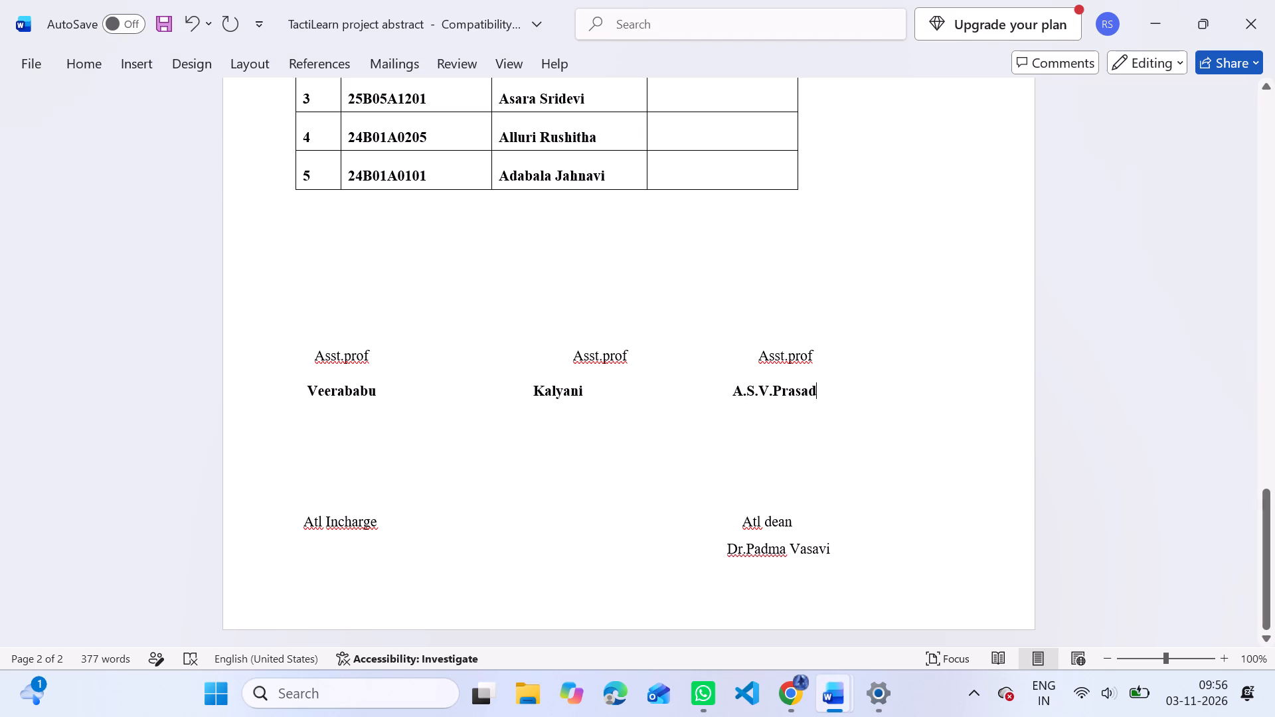
Insert five spaces before the third assistant professor's name to shift it under the third "Asst.prof" label.
{"action": "left_click", "coordinate": [697, 388]}
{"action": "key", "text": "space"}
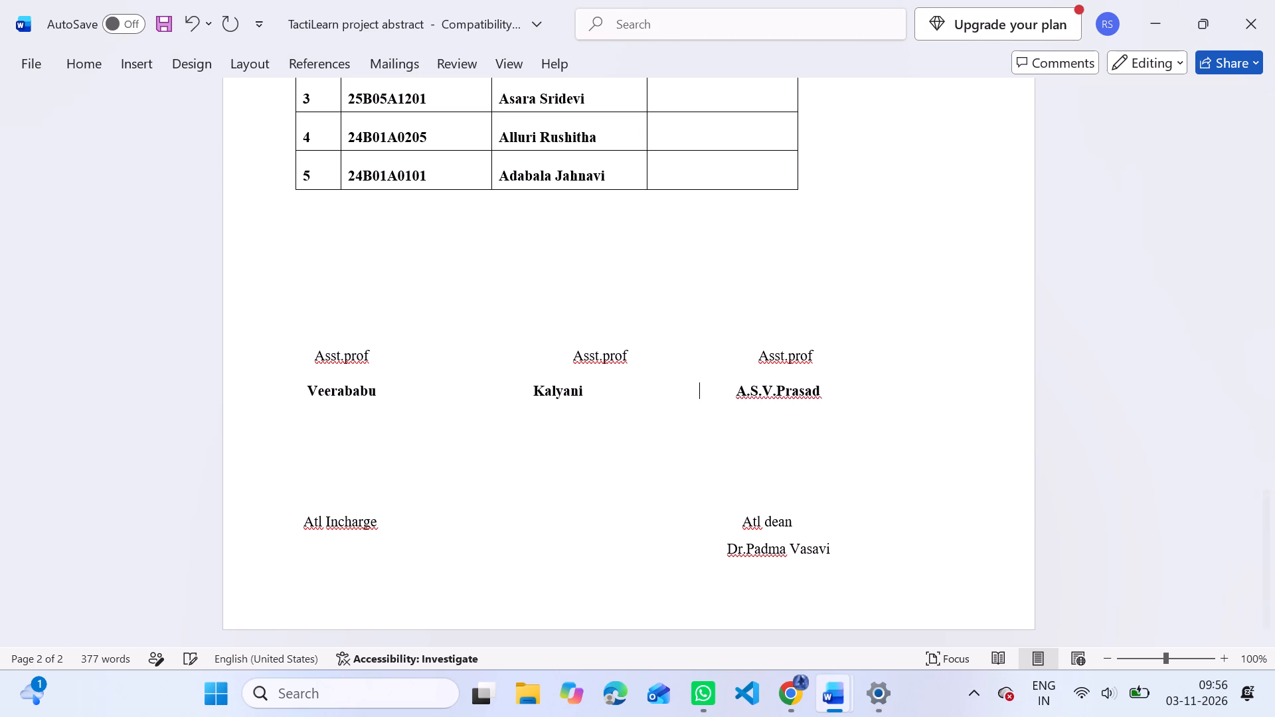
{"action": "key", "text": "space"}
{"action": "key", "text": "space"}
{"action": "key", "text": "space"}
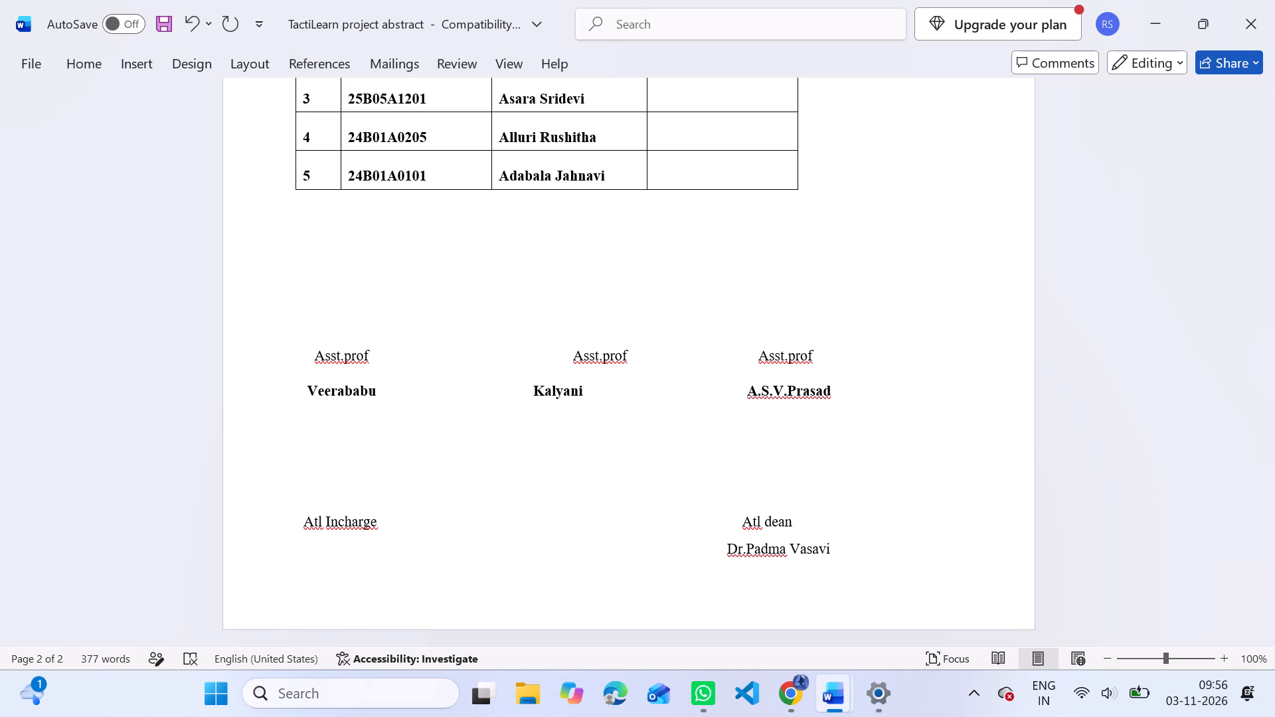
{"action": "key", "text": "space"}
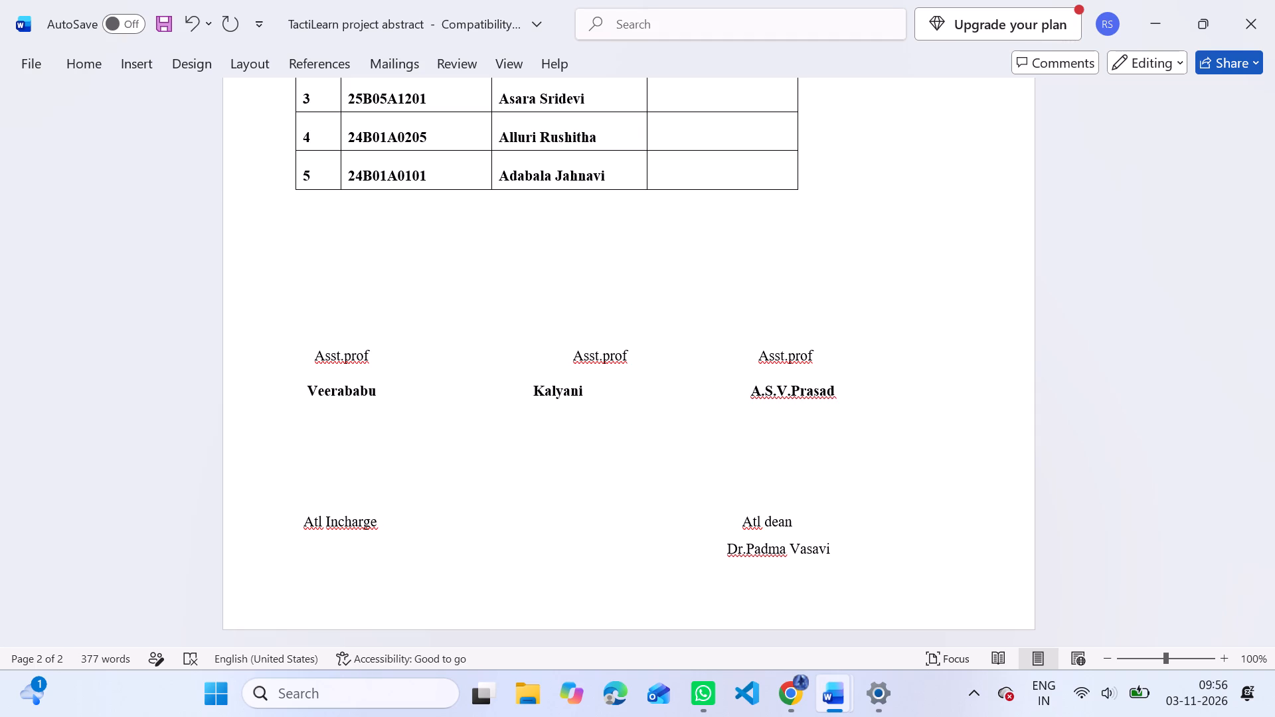
Insert 14 spaces before the second assistant professor's name to align it under the second "Asst.prof" label.
{"action": "left_click", "coordinate": [527, 388]}
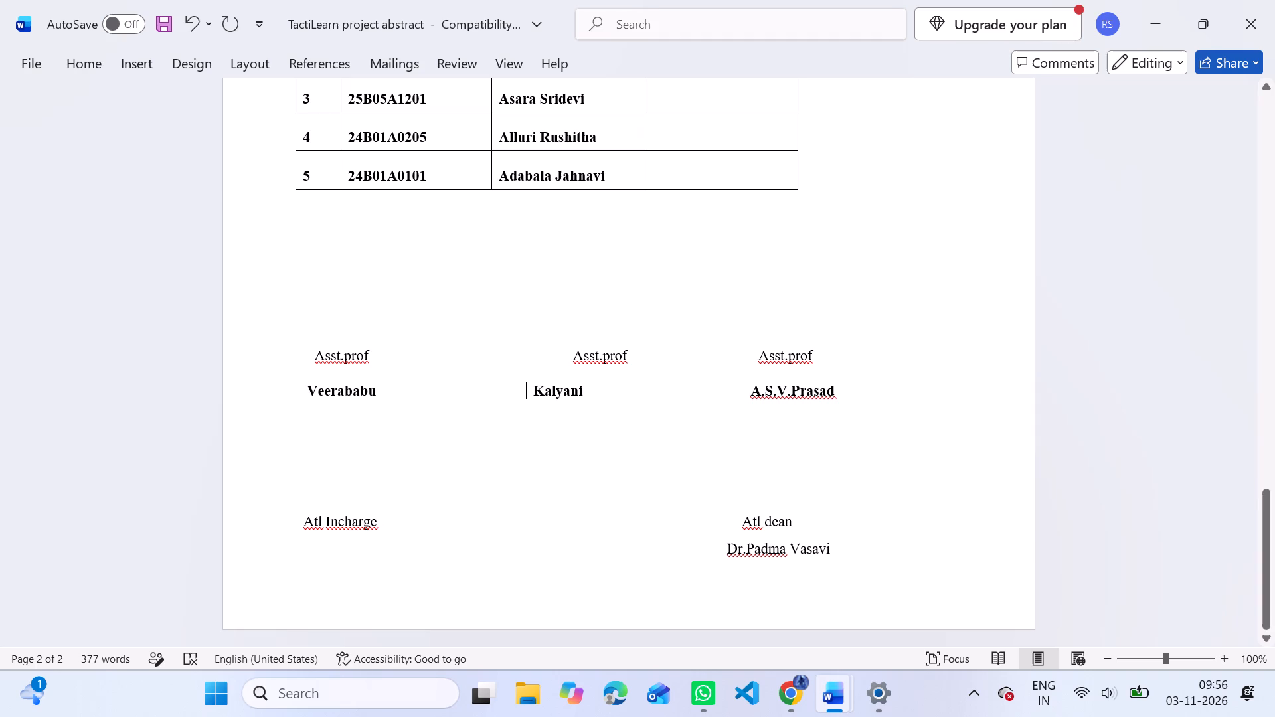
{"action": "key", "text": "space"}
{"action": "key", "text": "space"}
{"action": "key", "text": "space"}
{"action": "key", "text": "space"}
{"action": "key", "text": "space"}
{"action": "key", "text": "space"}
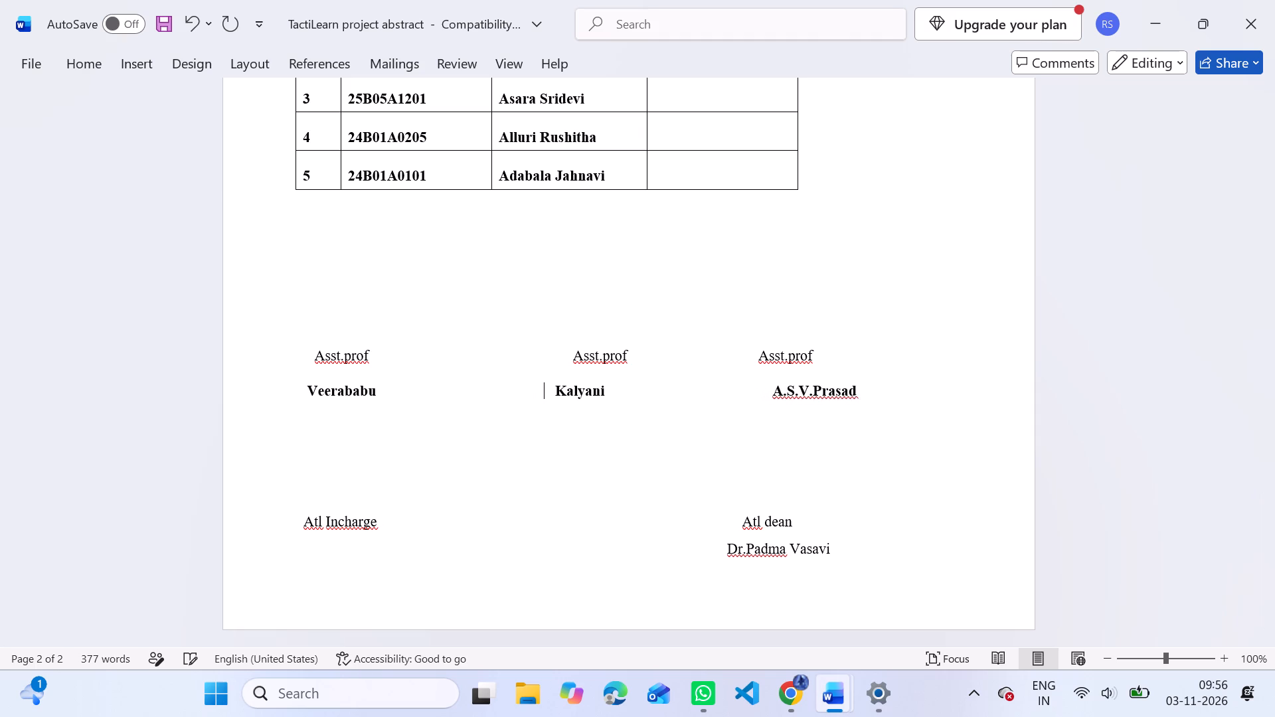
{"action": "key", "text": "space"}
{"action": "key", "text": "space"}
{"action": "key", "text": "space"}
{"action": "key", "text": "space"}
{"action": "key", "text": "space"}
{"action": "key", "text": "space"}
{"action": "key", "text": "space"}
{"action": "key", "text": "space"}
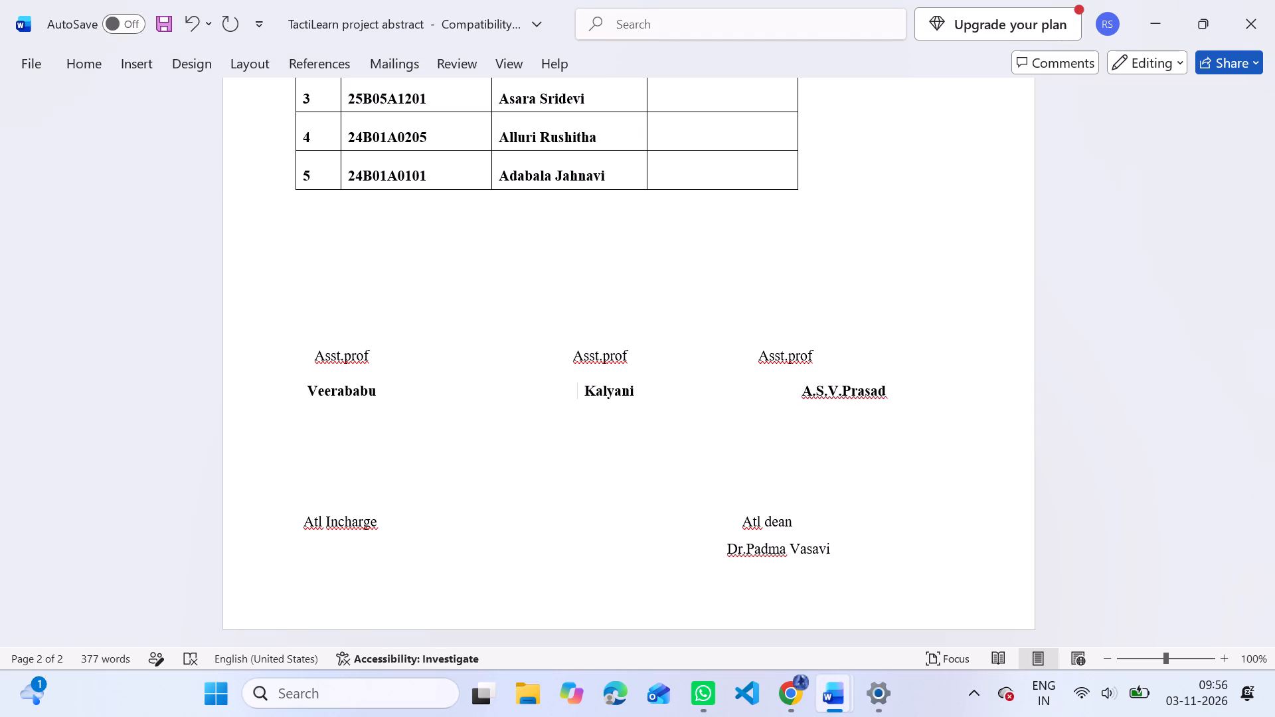
Remove 15 spaces before the third assistant professor's name and prefix the name with "Mr.".
{"action": "left_click", "coordinate": [798, 392]}
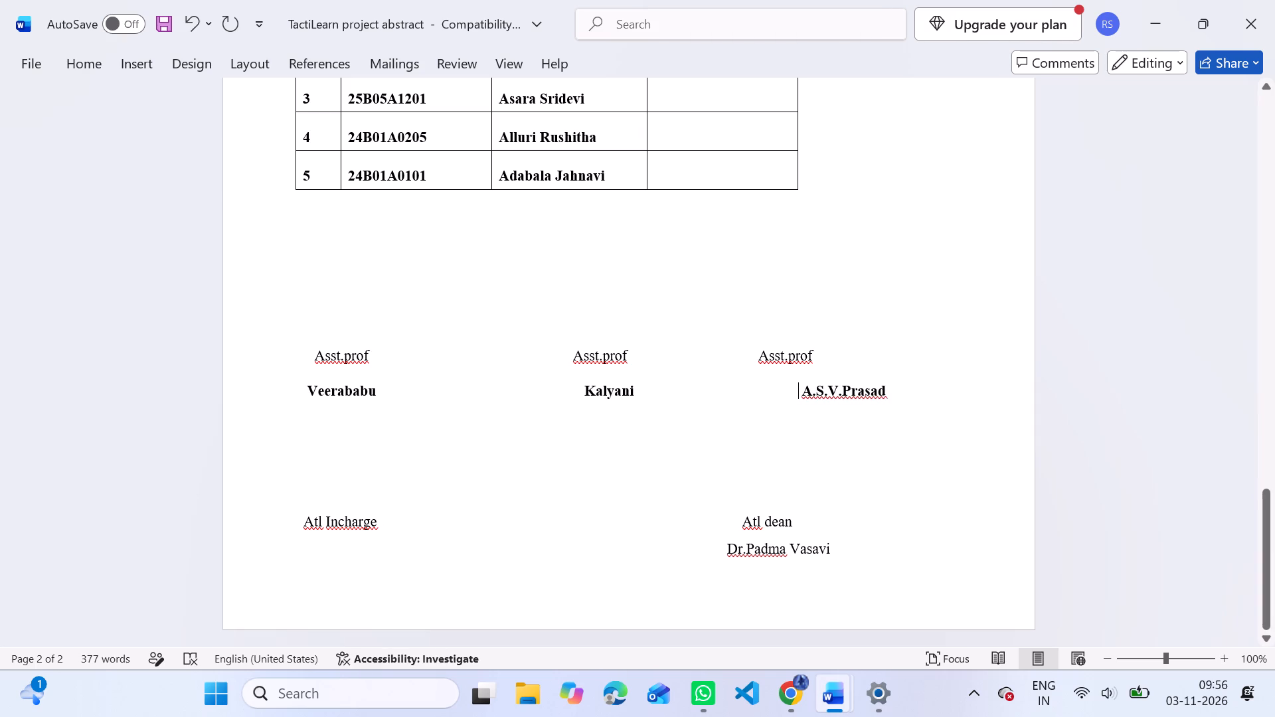
{"action": "key", "text": "BackSpace"}
{"action": "key", "text": "BackSpace"}
{"action": "key", "text": "BackSpace"}
{"action": "key", "text": "BackSpace"}
{"action": "key", "text": "BackSpace"}
{"action": "key", "text": "BackSpace"}
{"action": "key", "text": "BackSpace"}
{"action": "key", "text": "BackSpace"}
{"action": "key", "text": "BackSpace"}
{"action": "key", "text": "BackSpace"}
{"action": "key", "text": "BackSpace"}
{"action": "key", "text": "BackSpace"}
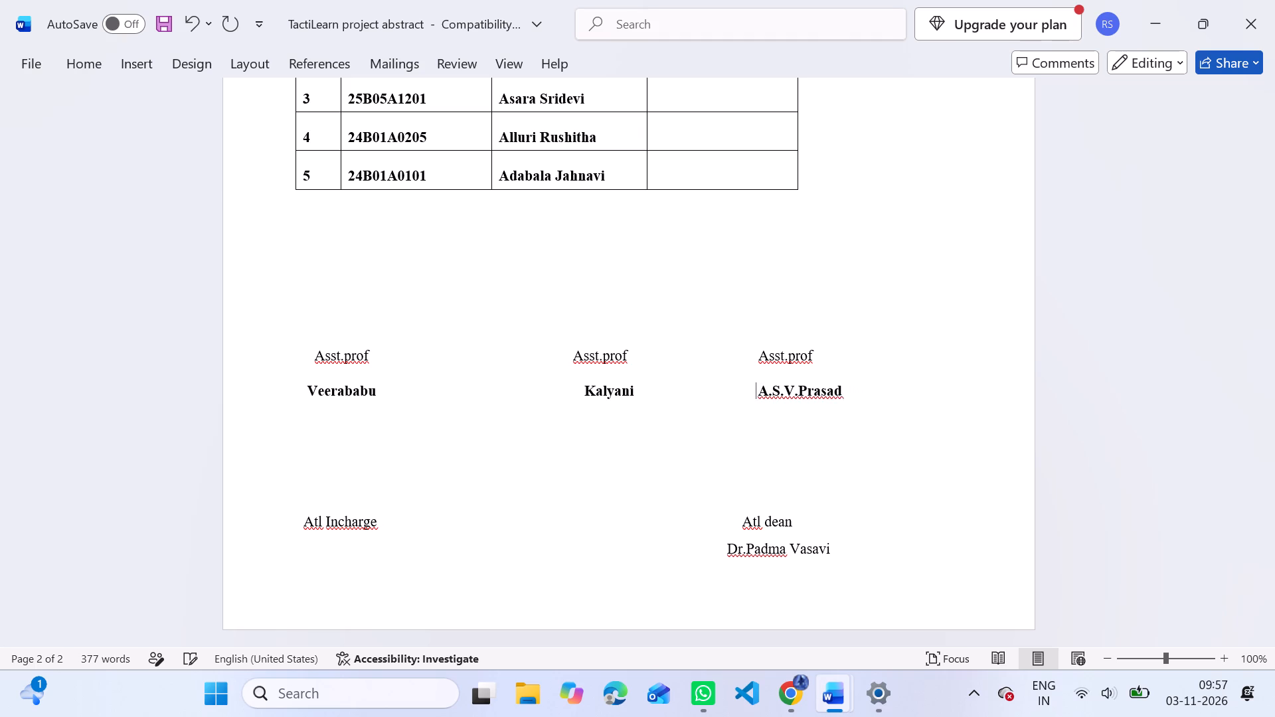
{"action": "key", "text": "BackSpace"}
{"action": "key", "text": "BackSpace"}
{"action": "key", "text": "BackSpace"}
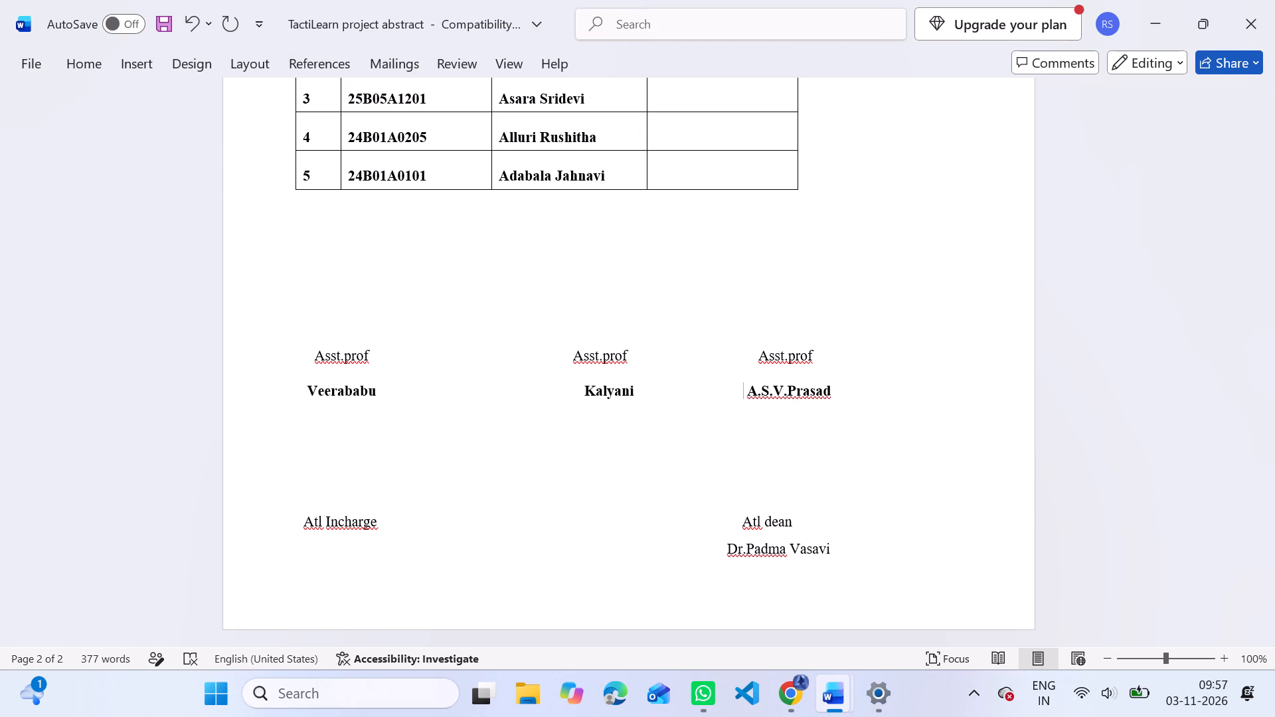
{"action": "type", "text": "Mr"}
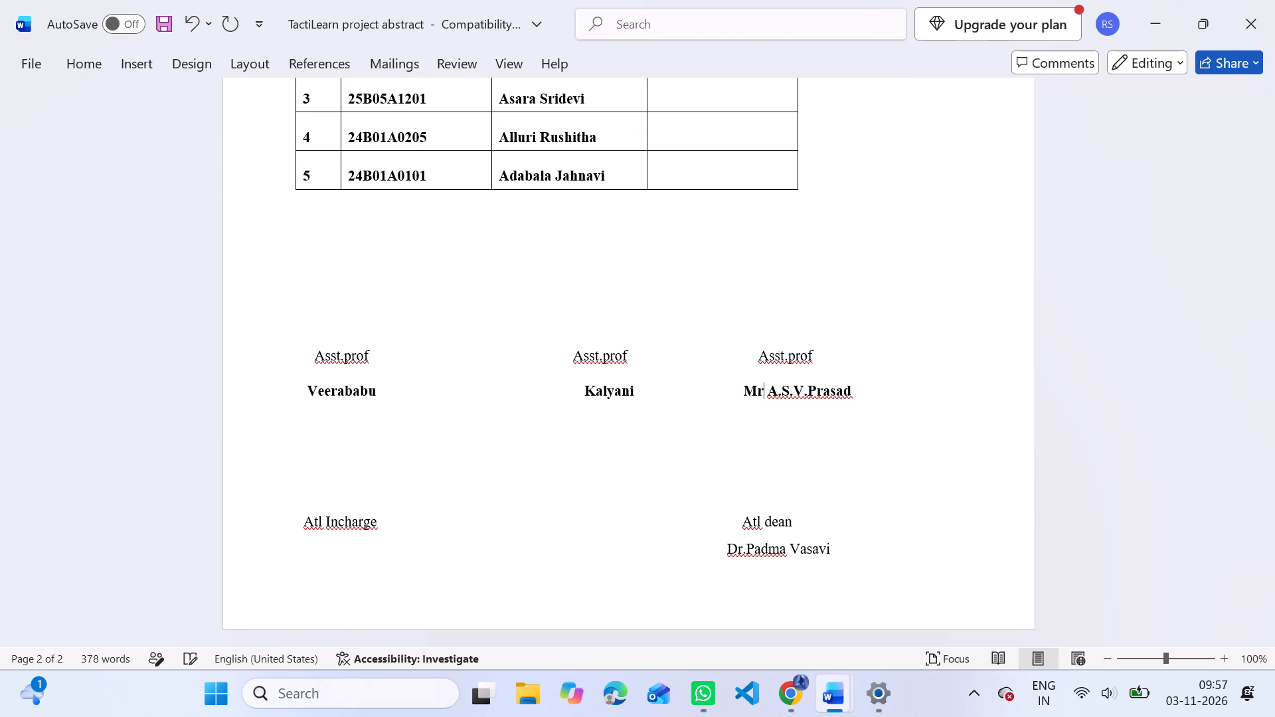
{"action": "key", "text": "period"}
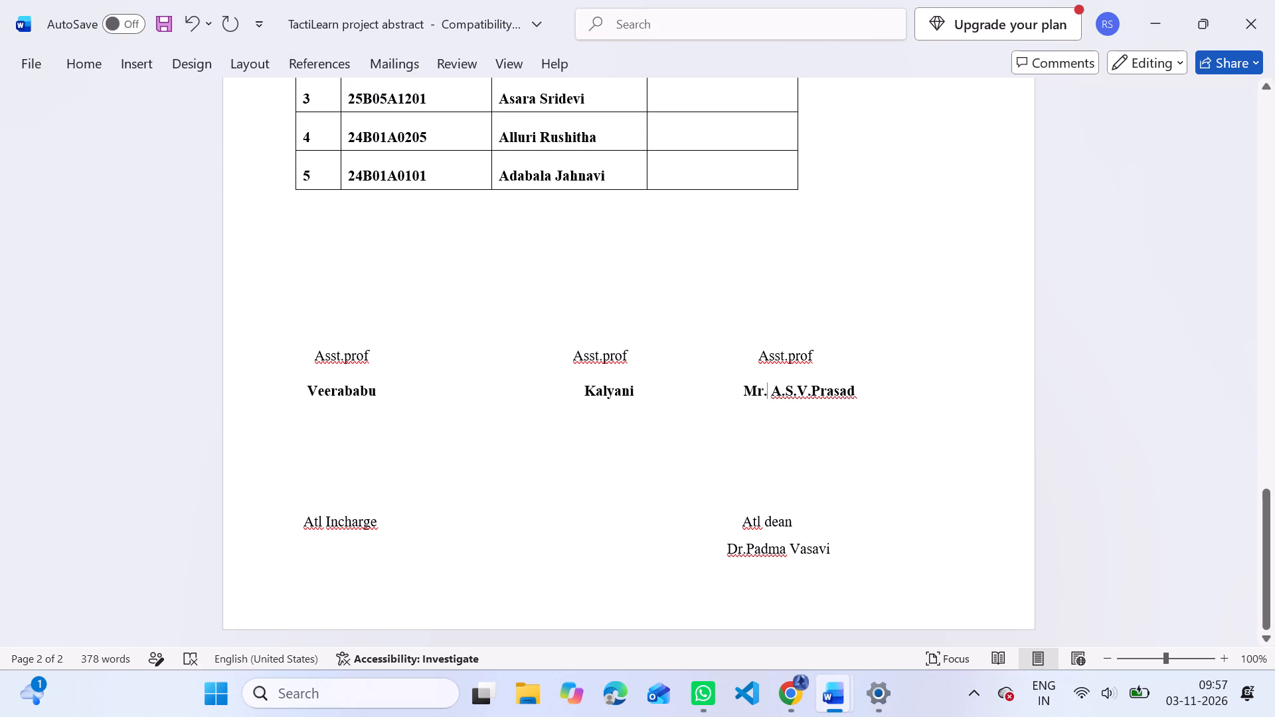
Prefix the second assistant professor's name with "Mrs." and remove the three spaces between title and name.
{"action": "left_click", "coordinate": [572, 390]}
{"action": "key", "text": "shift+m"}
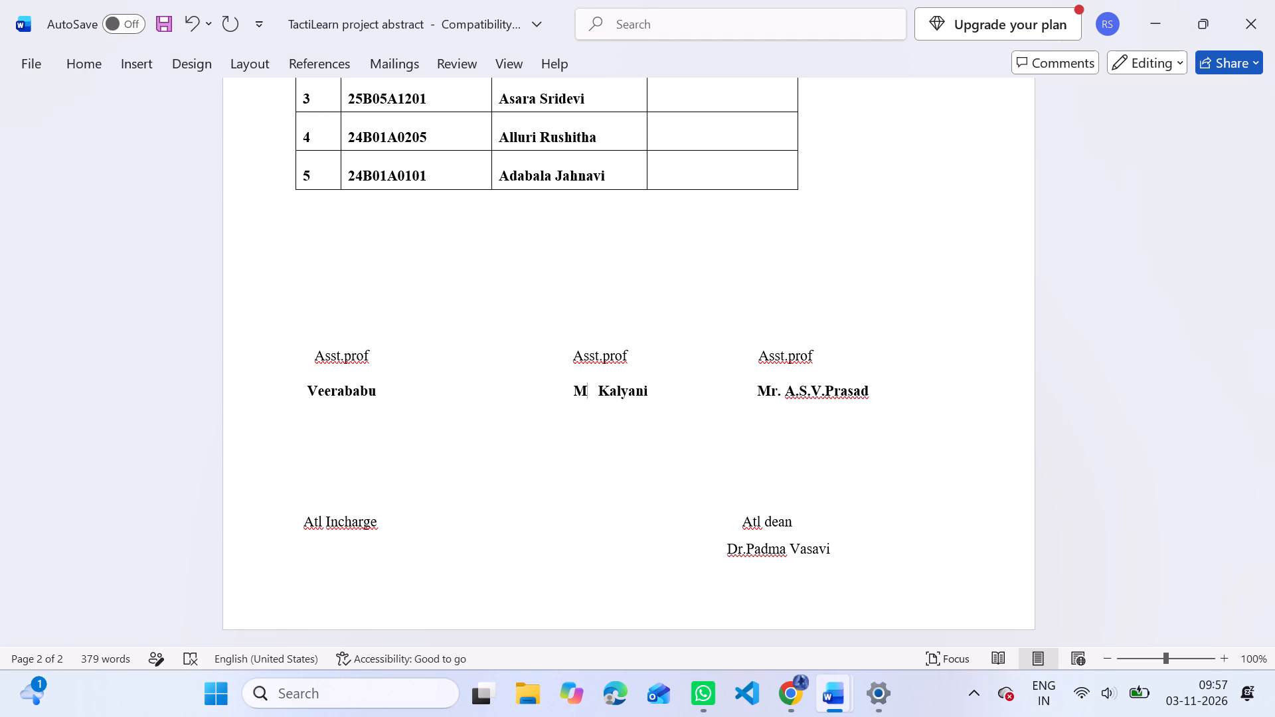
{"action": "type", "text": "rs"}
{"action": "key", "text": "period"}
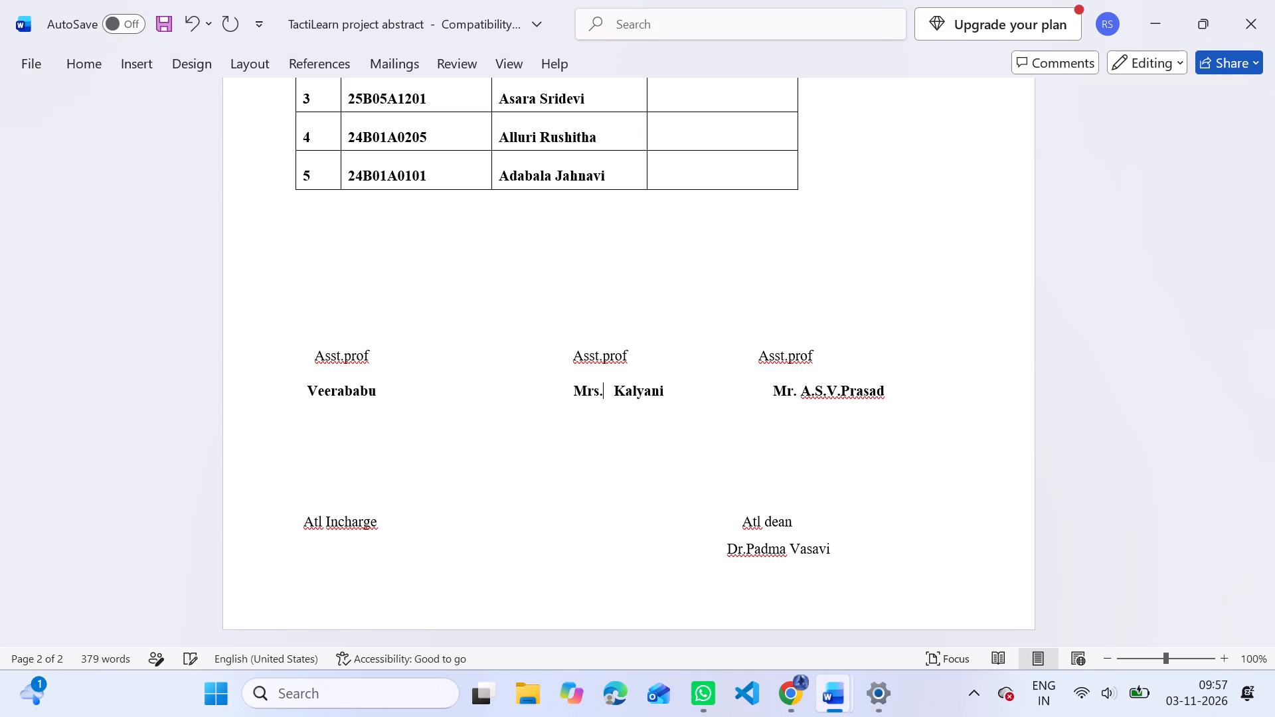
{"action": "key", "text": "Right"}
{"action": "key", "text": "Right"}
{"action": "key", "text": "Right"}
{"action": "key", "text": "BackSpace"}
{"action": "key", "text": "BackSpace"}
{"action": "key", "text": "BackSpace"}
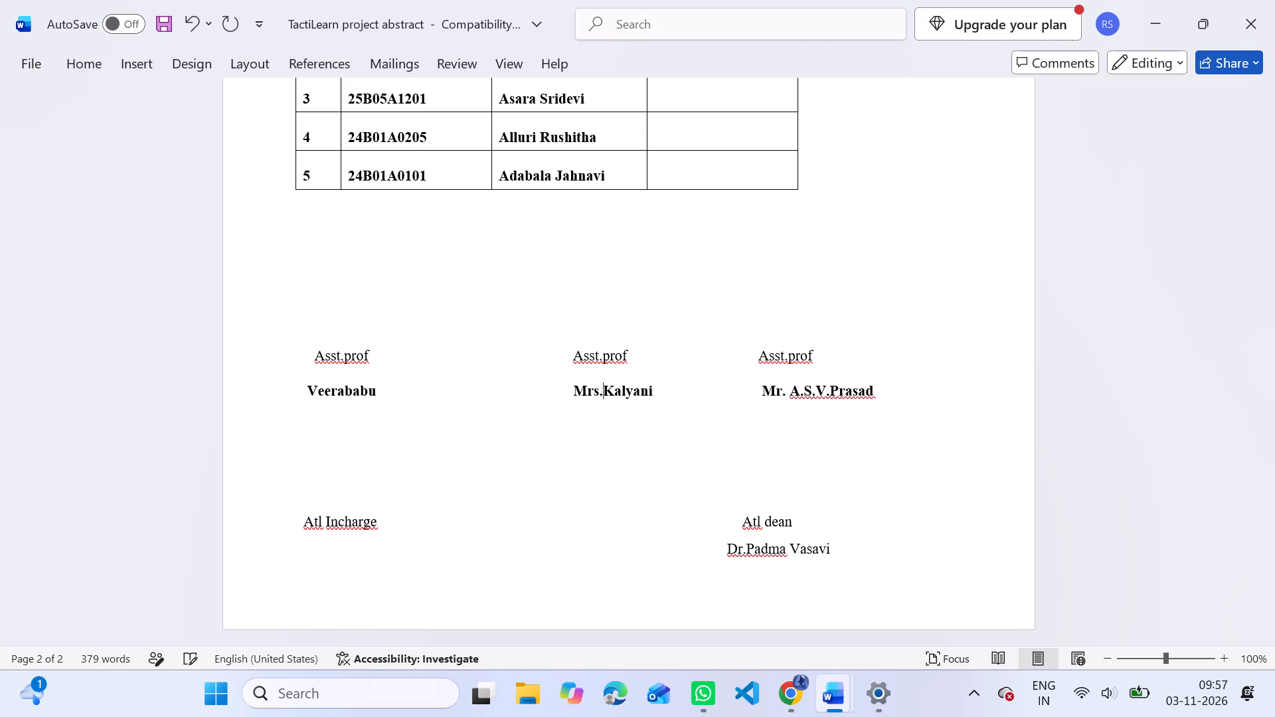
Prefix the first assistant professor's name with "Mr.S." and remove the space between the prefix and the name.
{"action": "left_click", "coordinate": [305, 387]}
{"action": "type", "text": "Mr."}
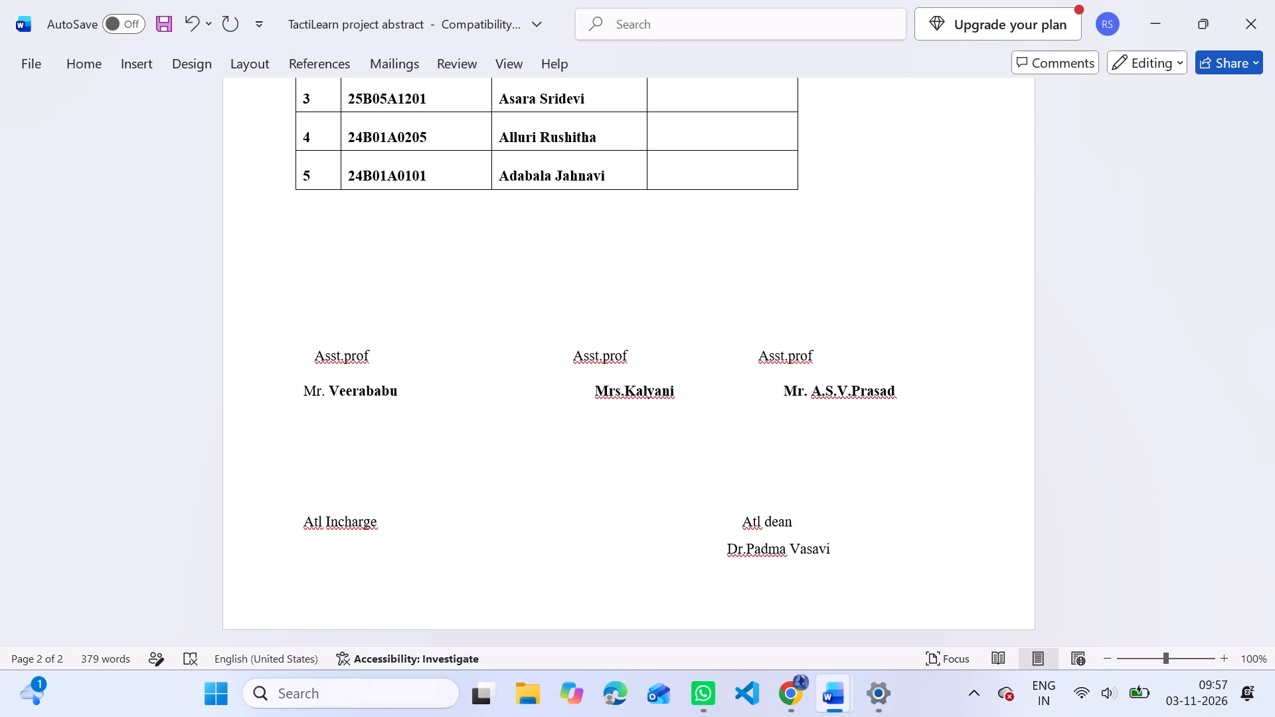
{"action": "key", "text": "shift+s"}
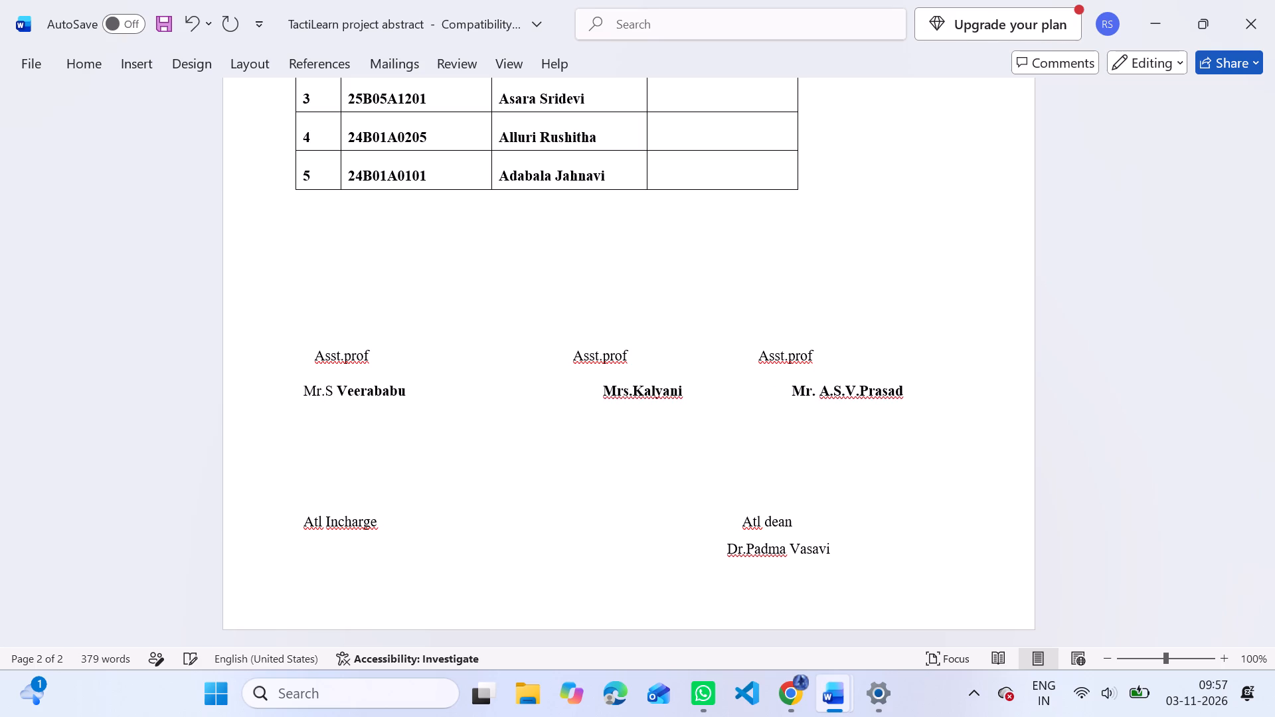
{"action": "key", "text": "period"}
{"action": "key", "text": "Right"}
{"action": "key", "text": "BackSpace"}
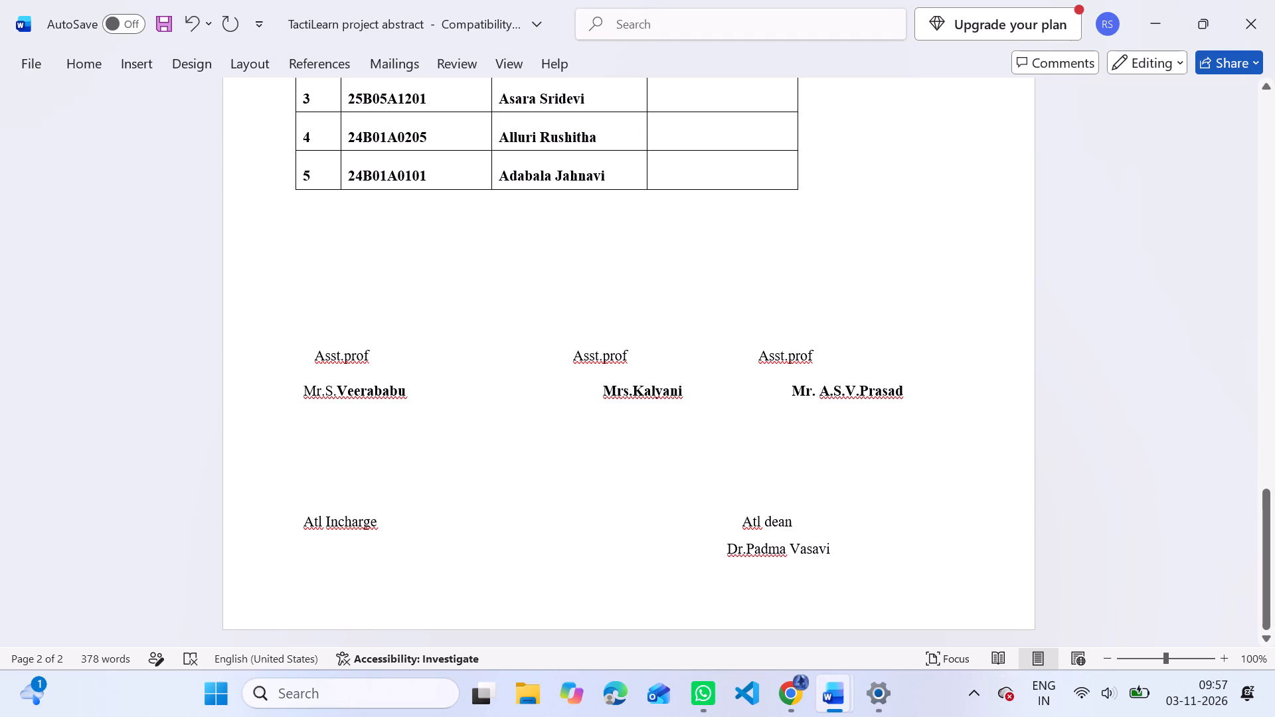
Delete ten spaces before the second assistant professor's name to bring it back under the second "Asst.prof" label.
{"action": "left_click", "coordinate": [598, 398]}
{"action": "key", "text": "BackSpace"}
{"action": "key", "text": "BackSpace"}
{"action": "key", "text": "BackSpace"}
{"action": "key", "text": "BackSpace"}
{"action": "key", "text": "BackSpace"}
{"action": "key", "text": "BackSpace"}
{"action": "key", "text": "BackSpace"}
{"action": "key", "text": "BackSpace"}
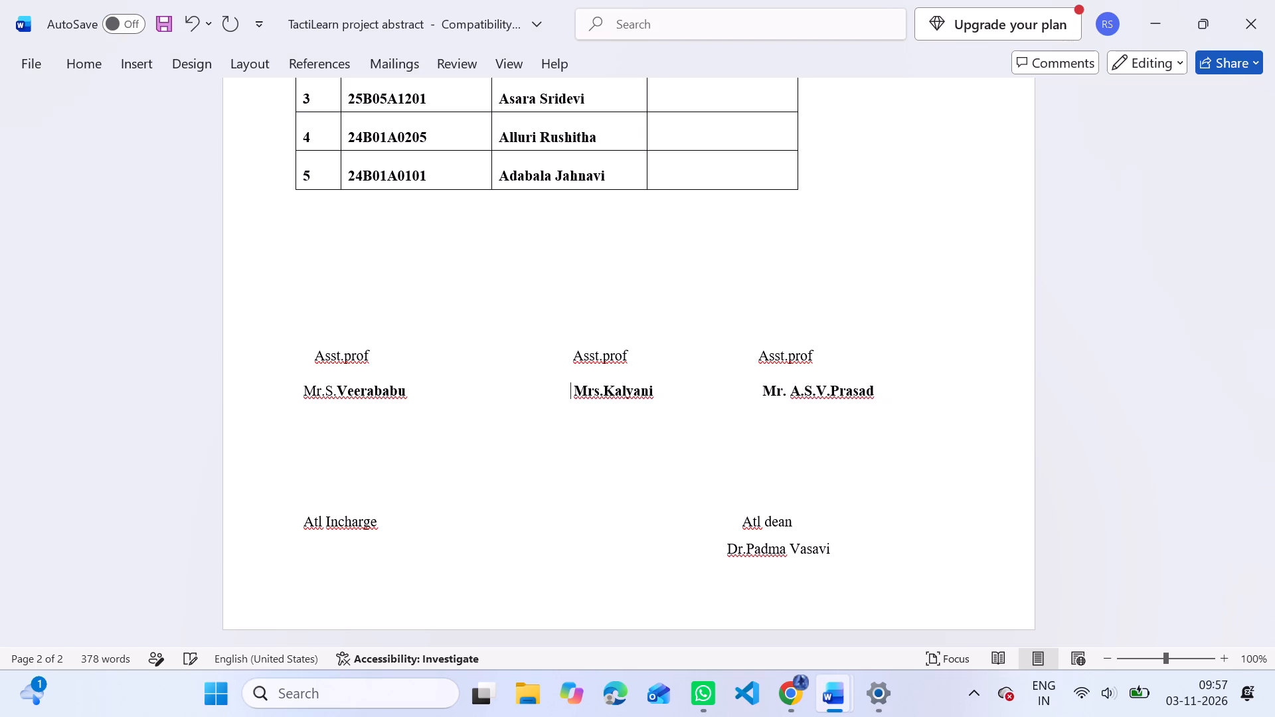
{"action": "key", "text": "BackSpace"}
{"action": "key", "text": "BackSpace"}
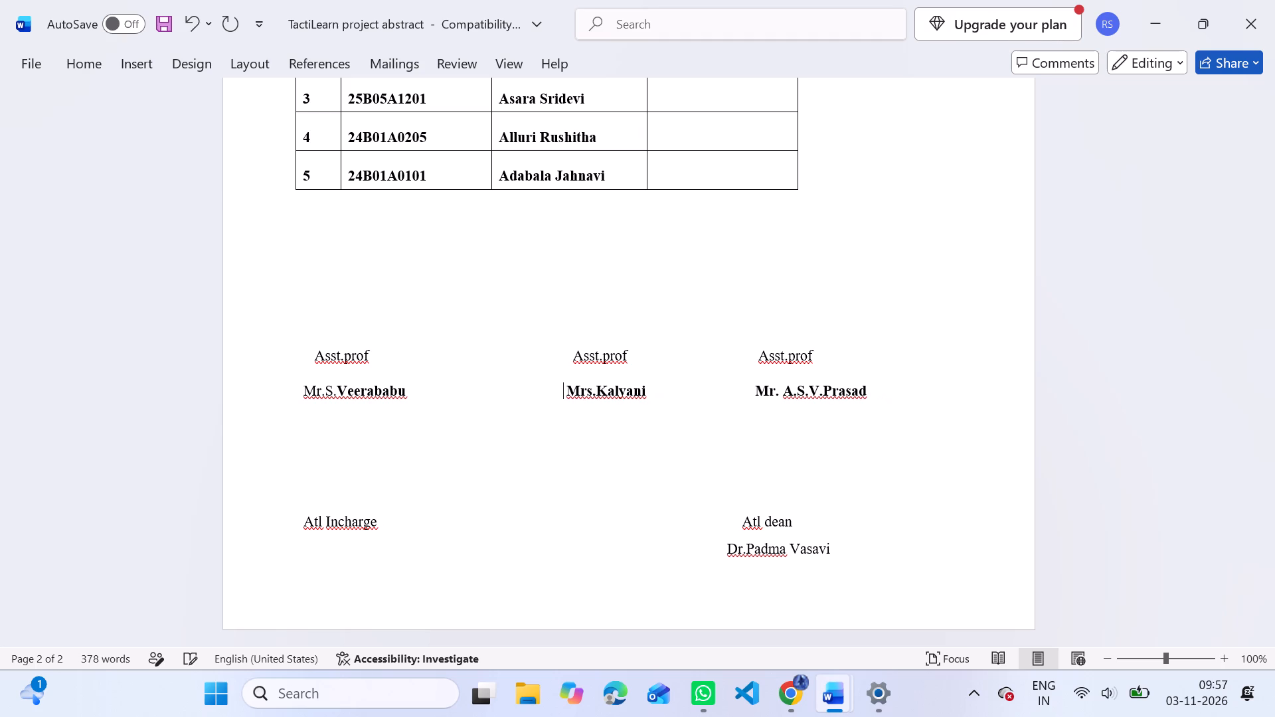
Delete five spaces before the third assistant professor's name to bring it under the third "Asst.prof" label.
{"action": "left_click", "coordinate": [746, 388]}
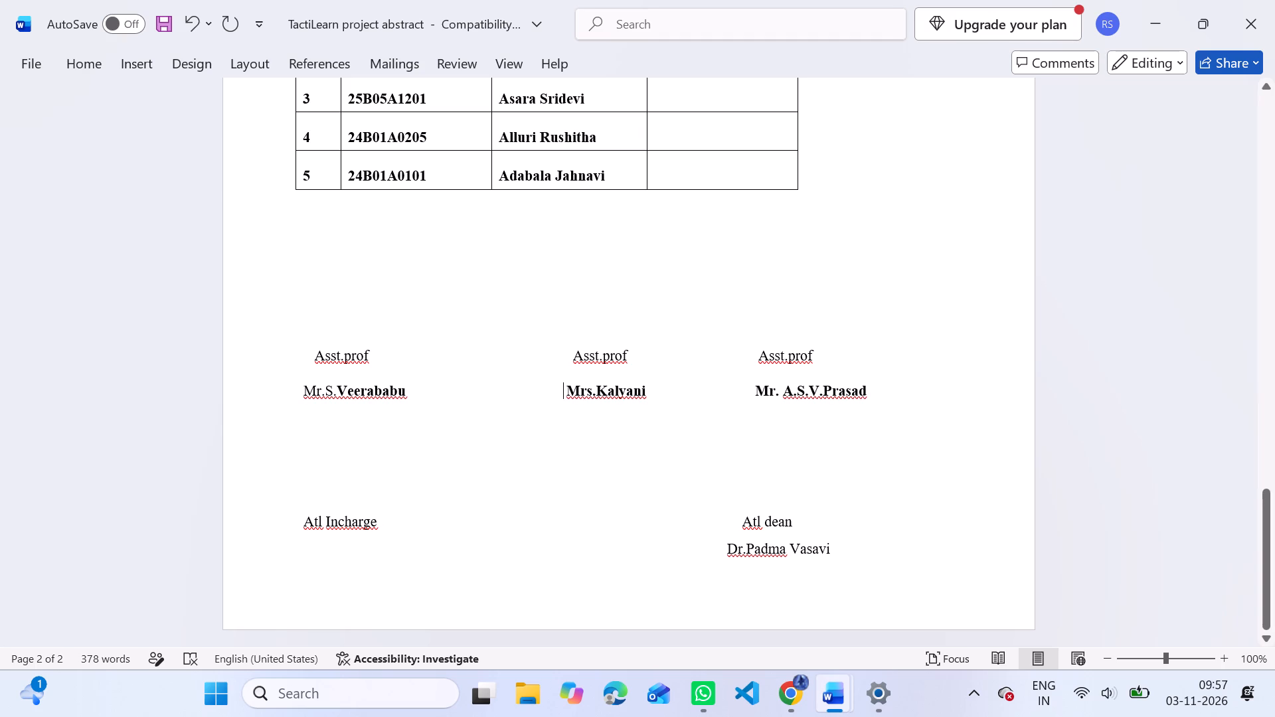
{"action": "key", "text": "BackSpace"}
{"action": "key", "text": "BackSpace"}
{"action": "key", "text": "BackSpace"}
{"action": "key", "text": "BackSpace"}
{"action": "key", "text": "BackSpace"}
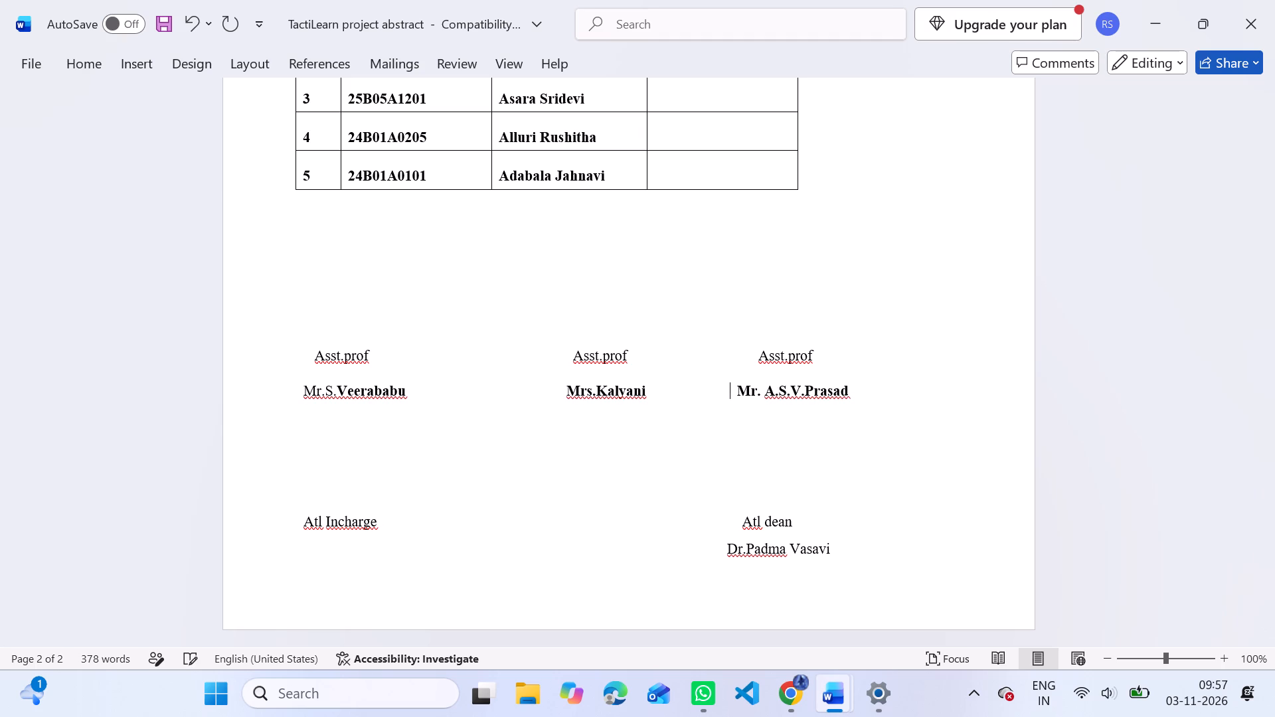
Show the formatting marks to examine the spacing of the sign-off block, and hide them again.
{"action": "left_click", "coordinate": [564, 317]}
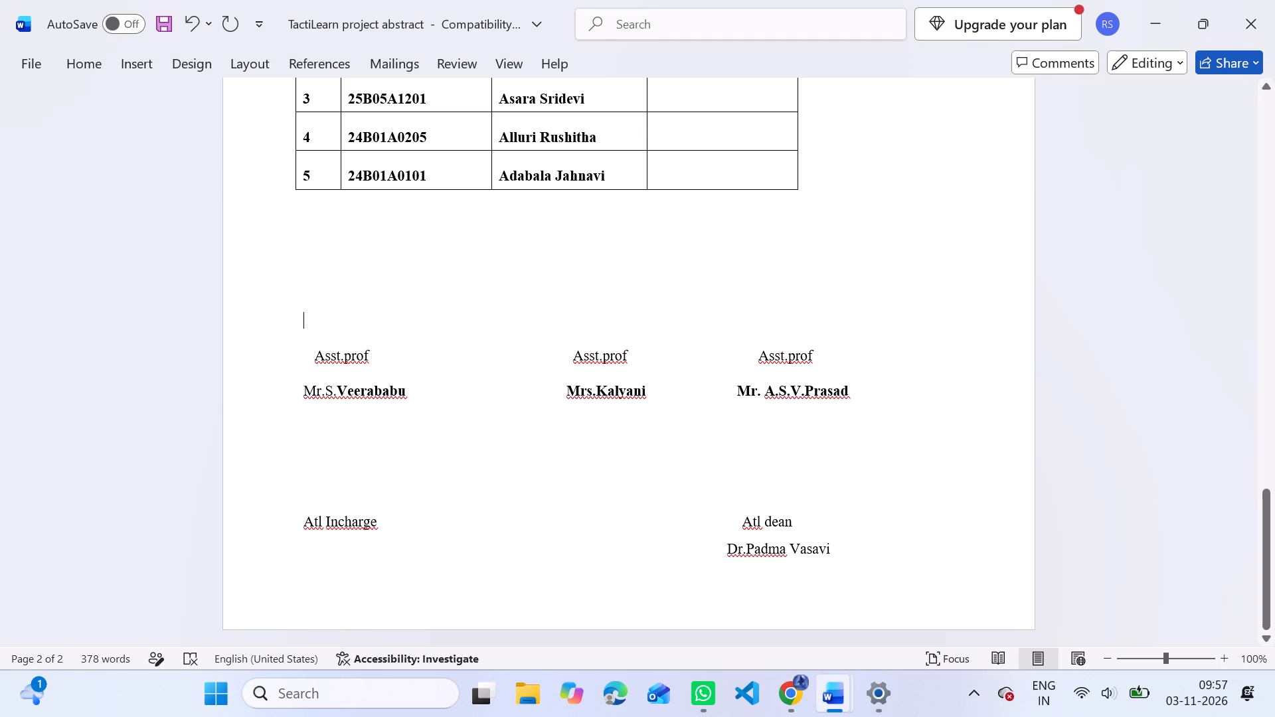
{"action": "left_click_drag", "start_coordinate": [298, 324], "coordinate": [919, 564]}
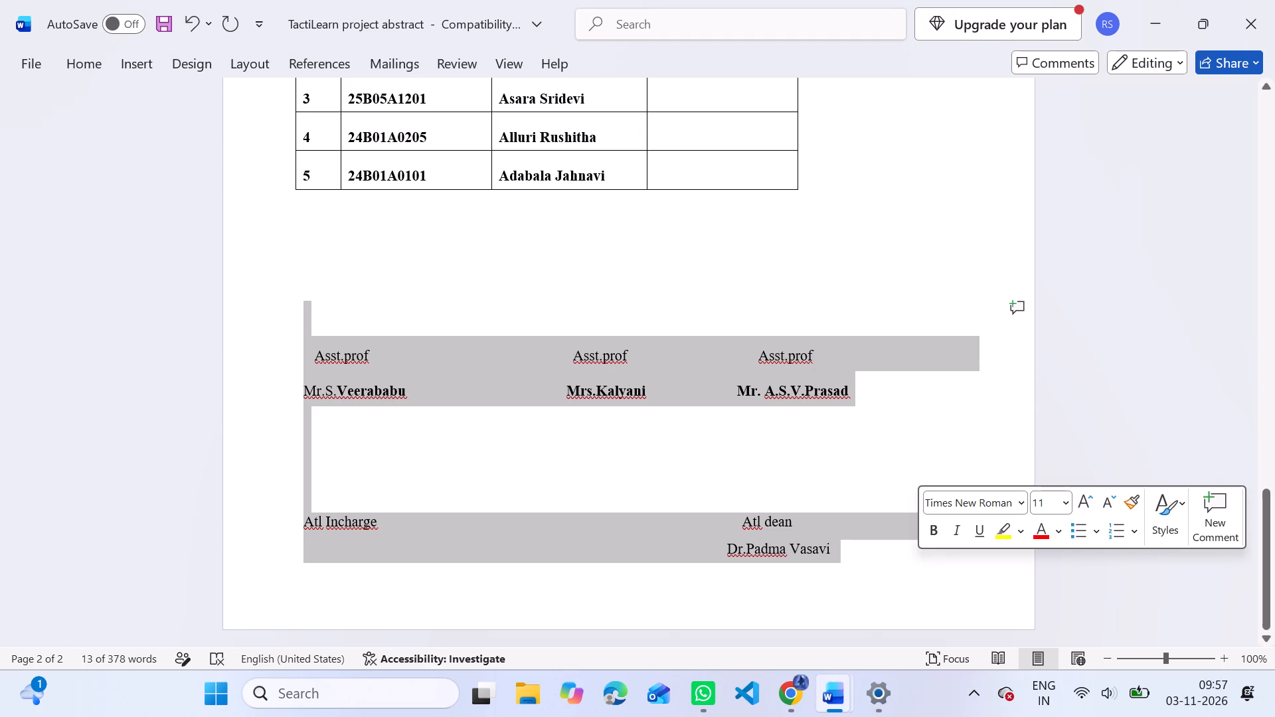
{"action": "left_click", "coordinate": [85, 66]}
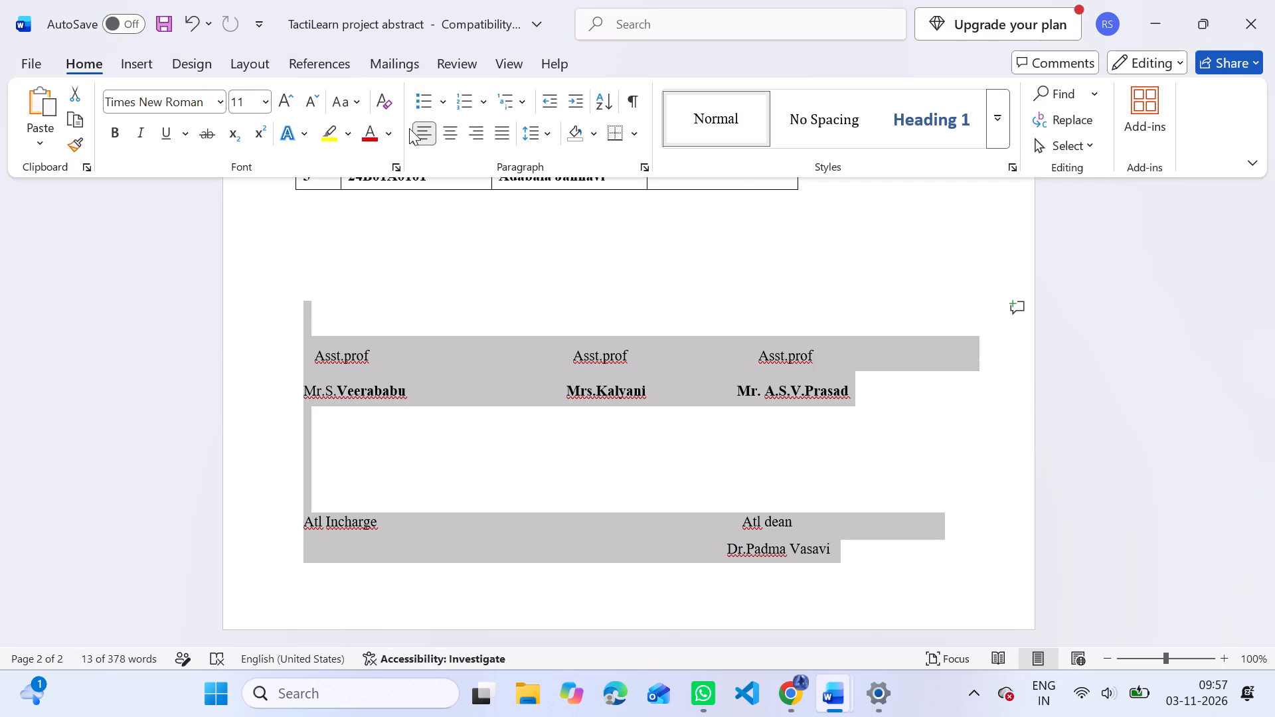
{"action": "left_click", "coordinate": [630, 102]}
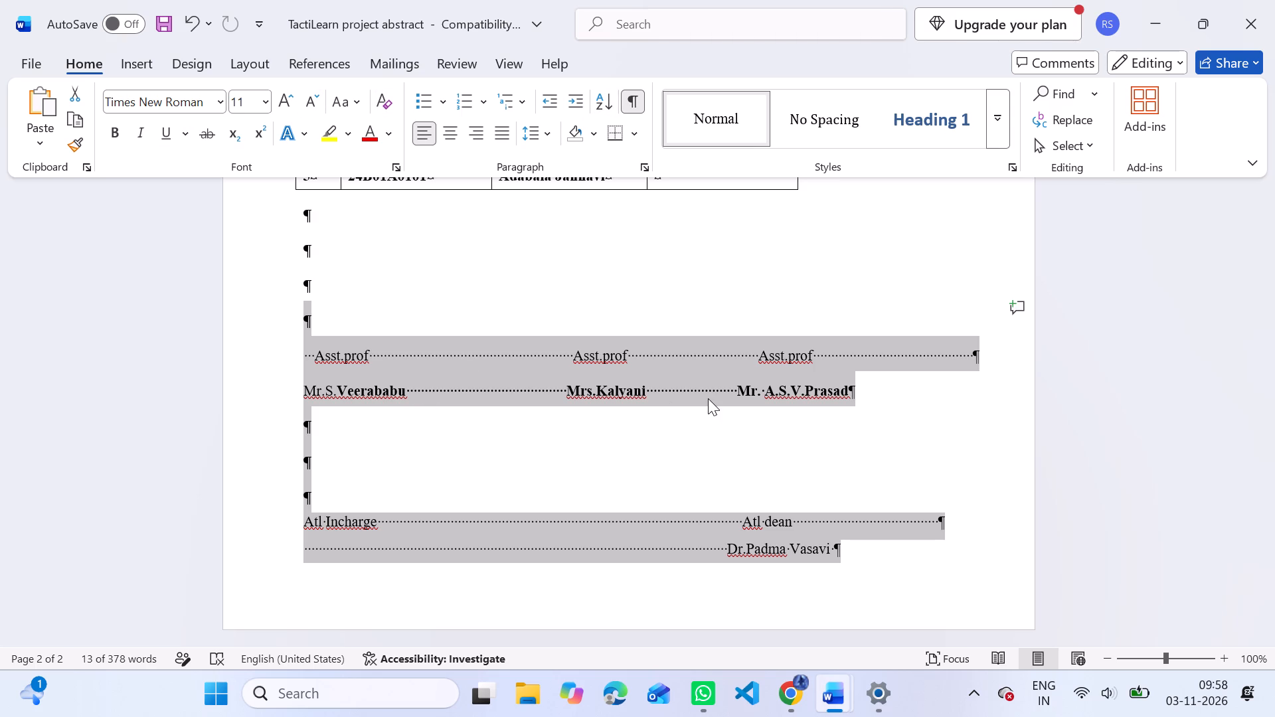
{"action": "left_click_drag", "start_coordinate": [842, 558], "coordinate": [740, 468]}
{"action": "left_click", "coordinate": [740, 468]}
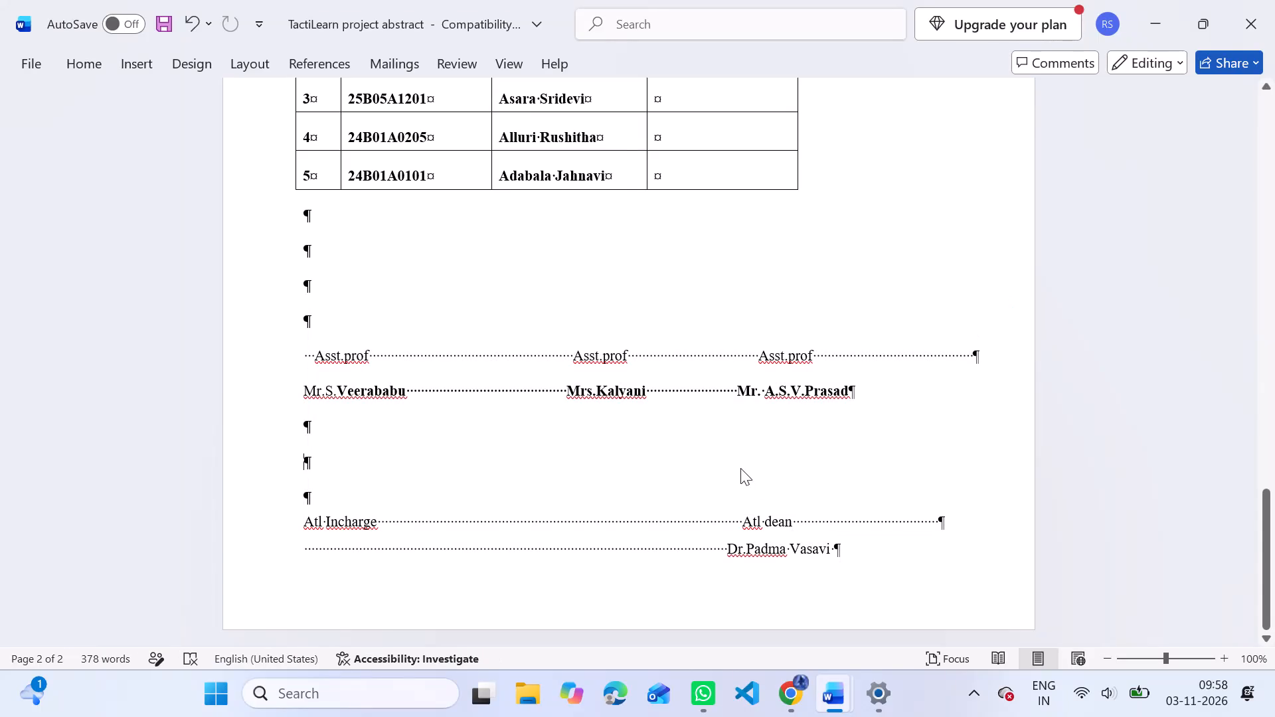
{"action": "left_click", "coordinate": [464, 328]}
{"action": "left_click", "coordinate": [78, 58]}
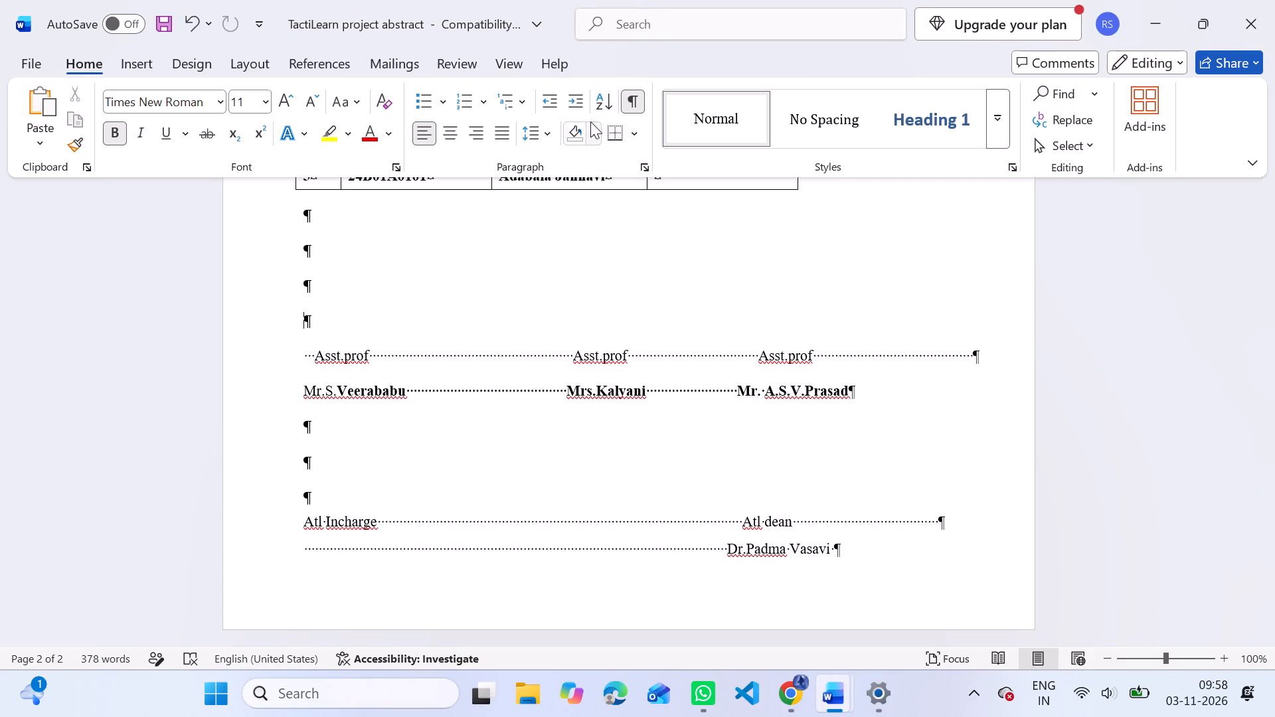
{"action": "left_click", "coordinate": [634, 103]}
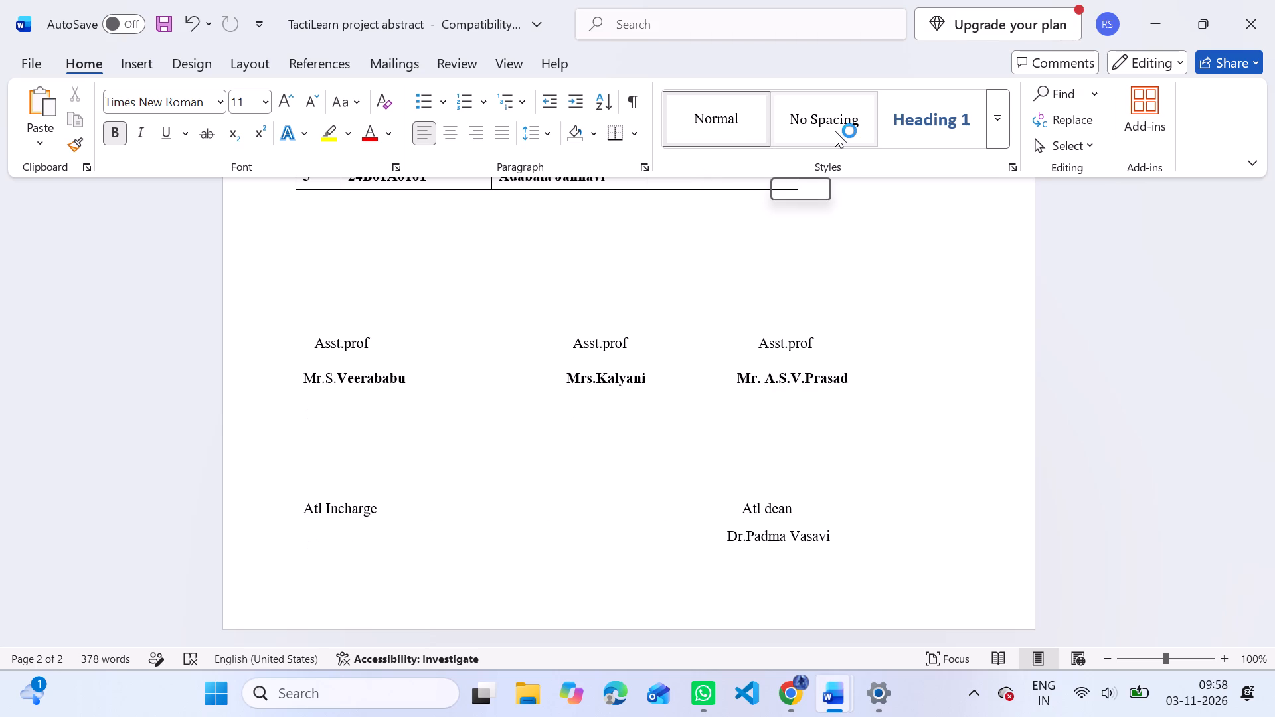
Apply the No Spacing style to the blank line just above the "Asst.prof" labels.
{"action": "left_click", "coordinate": [835, 131]}
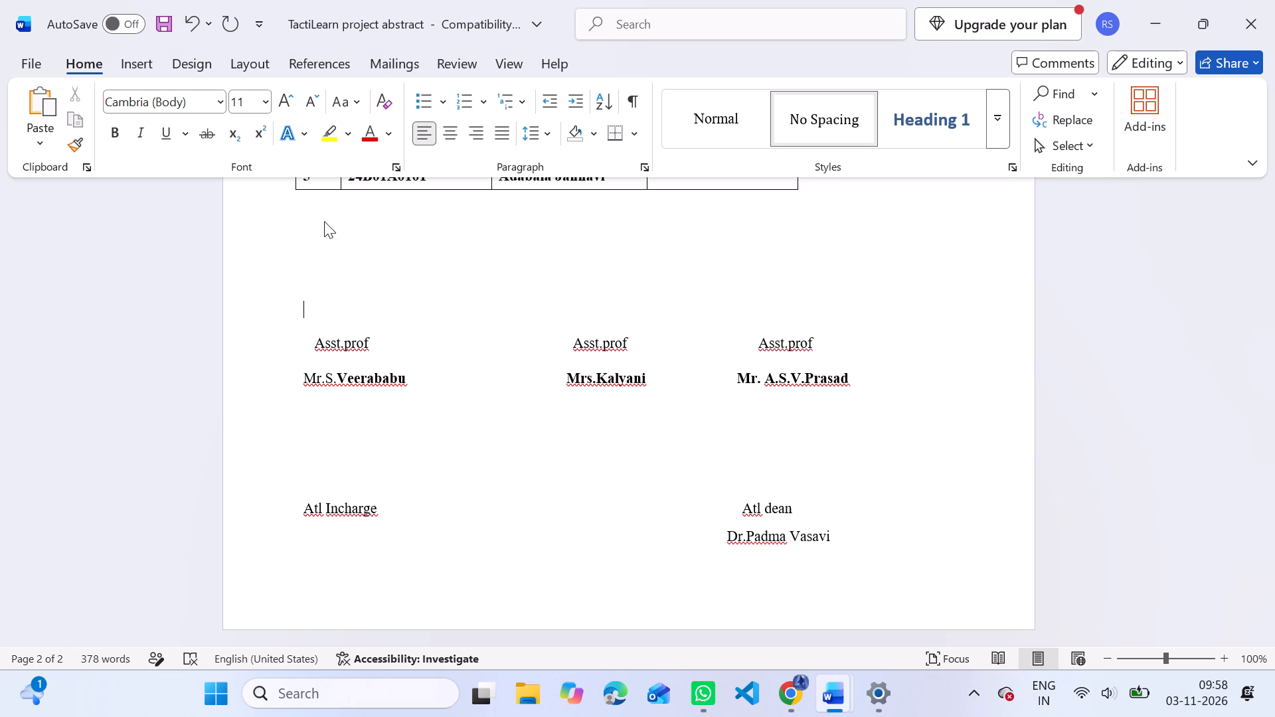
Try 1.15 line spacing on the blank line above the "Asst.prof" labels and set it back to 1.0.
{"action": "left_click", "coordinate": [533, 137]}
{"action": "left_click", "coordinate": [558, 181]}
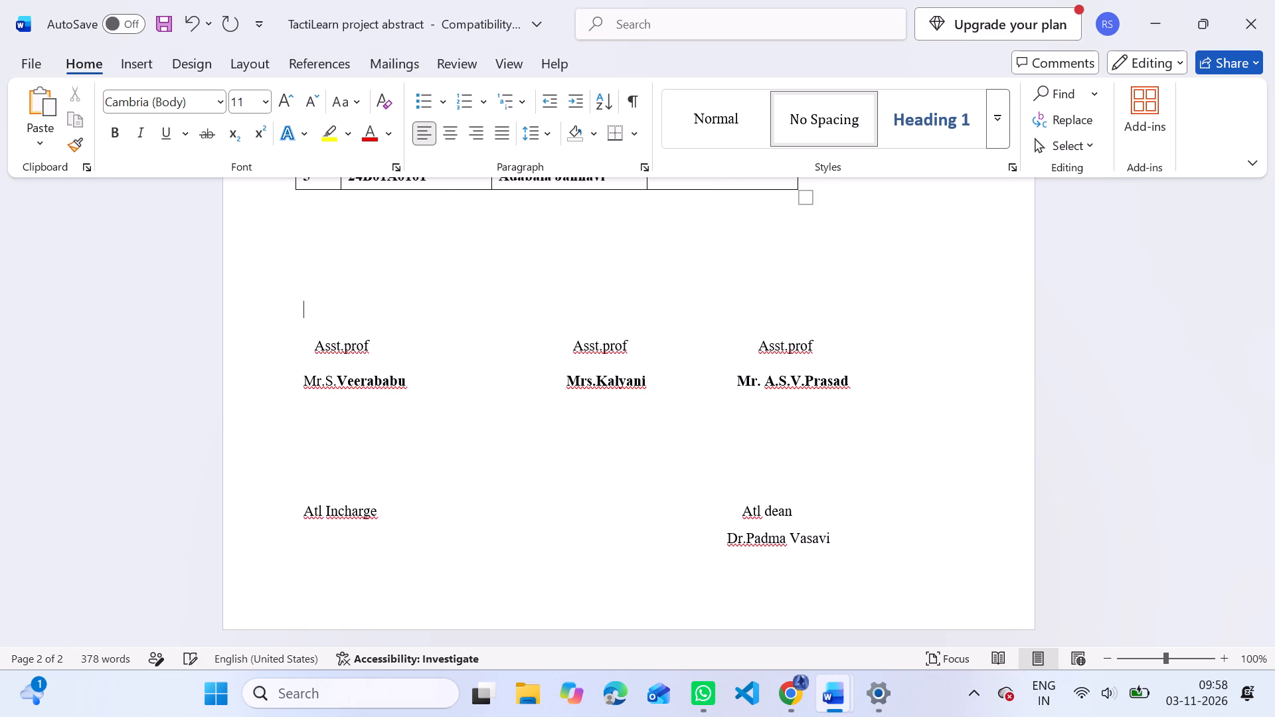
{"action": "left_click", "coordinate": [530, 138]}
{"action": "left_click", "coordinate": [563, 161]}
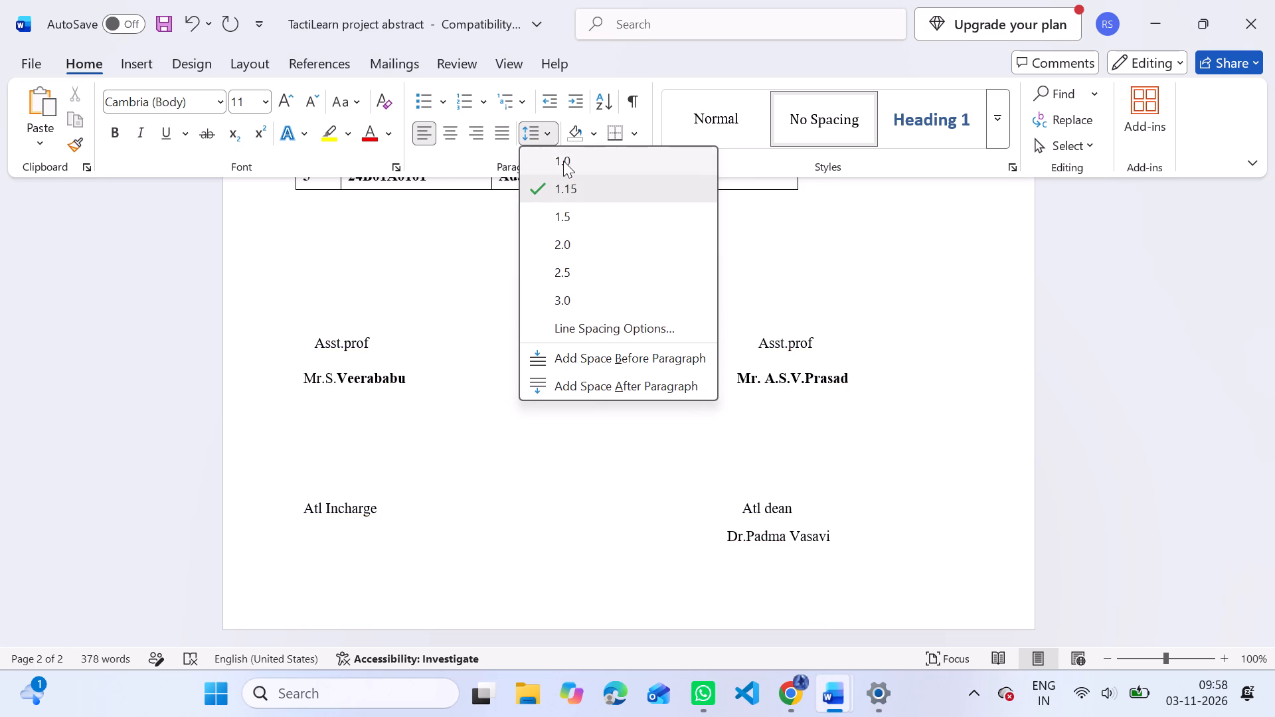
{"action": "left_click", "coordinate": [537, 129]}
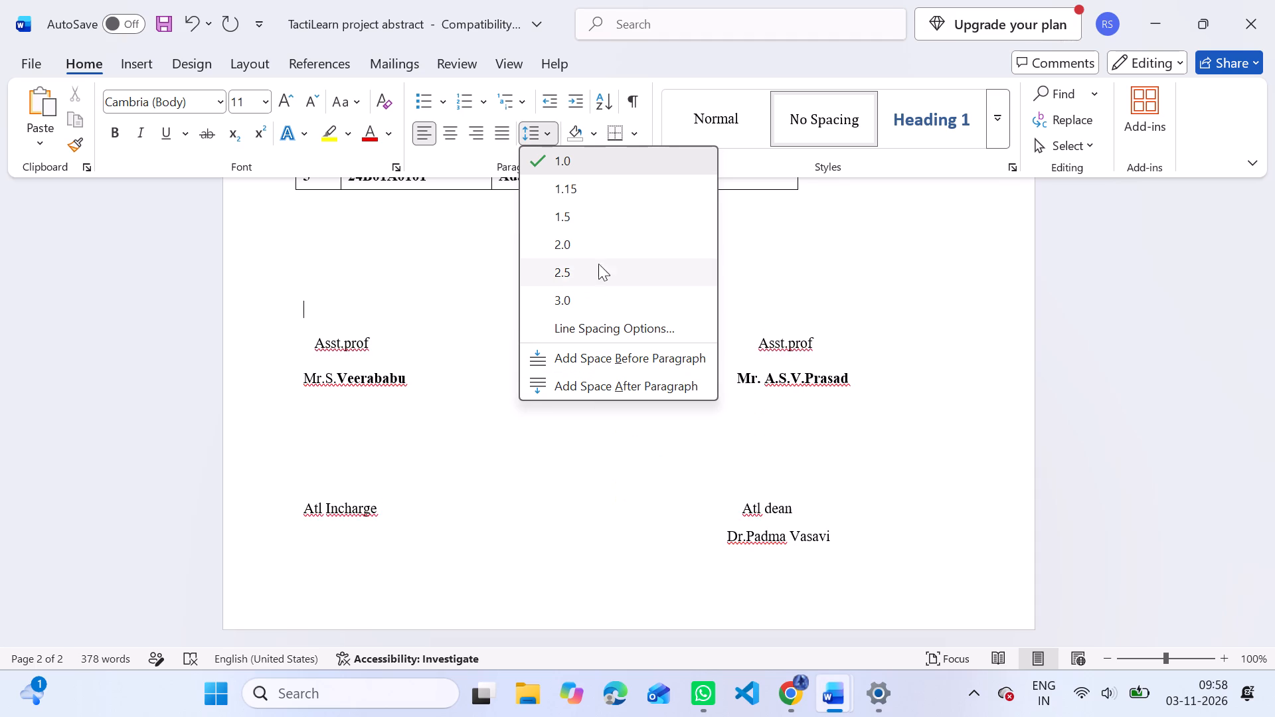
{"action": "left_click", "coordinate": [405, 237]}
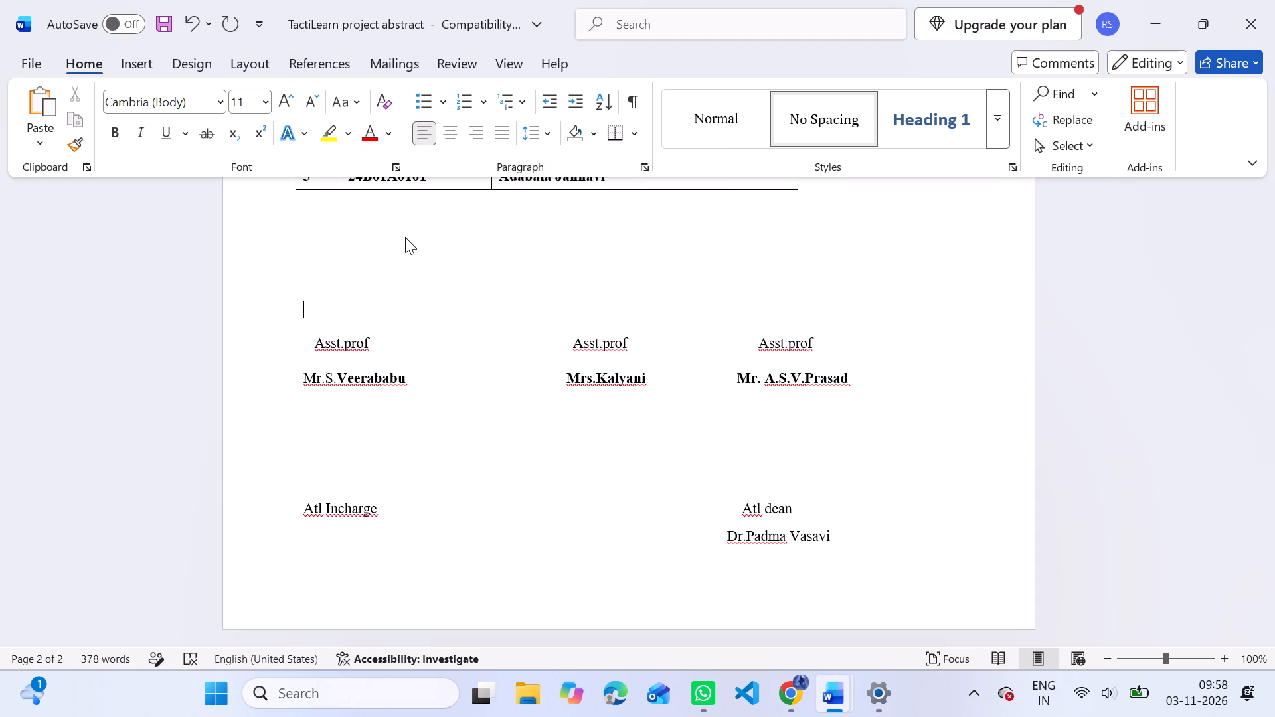
Remove the bold formatting from the first assistant professor's surname in the sign-off block.
{"action": "scroll", "coordinate": [480, 300], "scroll_direction": "up", "scroll_amount": 1}
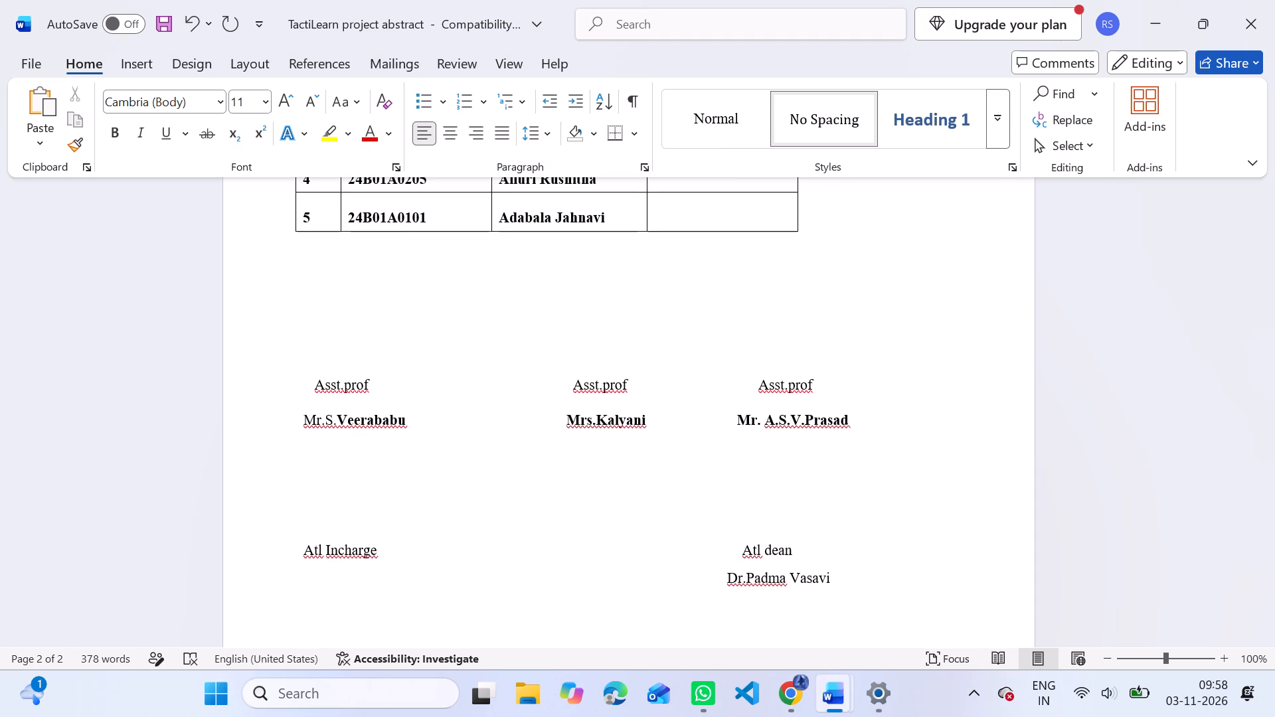
{"action": "left_click", "coordinate": [408, 421]}
{"action": "left_click_drag", "start_coordinate": [408, 421], "coordinate": [330, 416]}
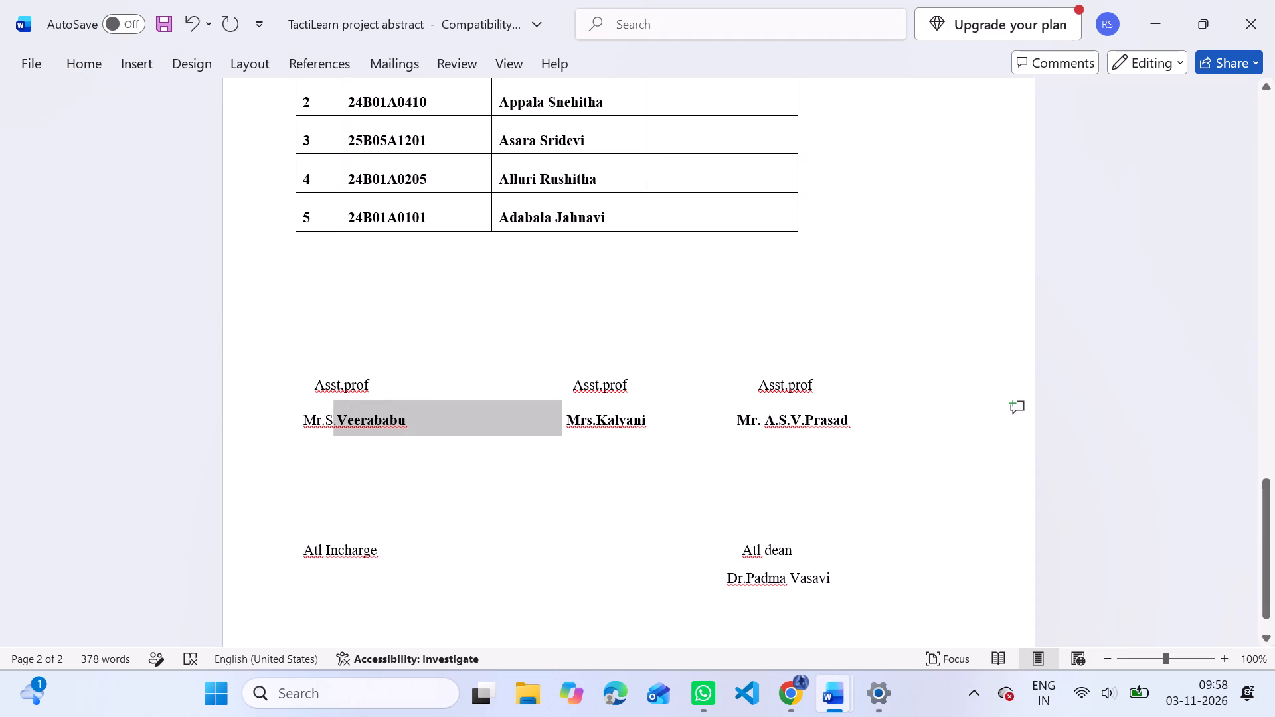
{"action": "left_click_drag", "start_coordinate": [330, 416], "coordinate": [338, 416]}
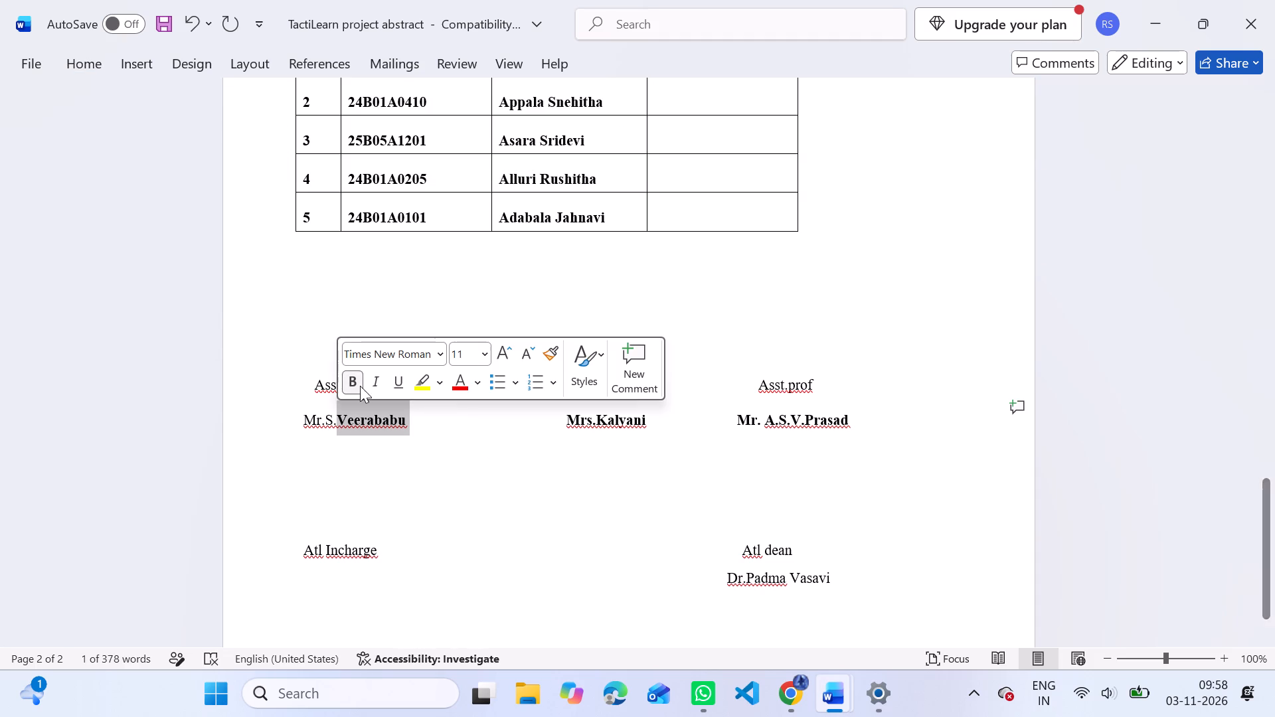
{"action": "left_click", "coordinate": [360, 383]}
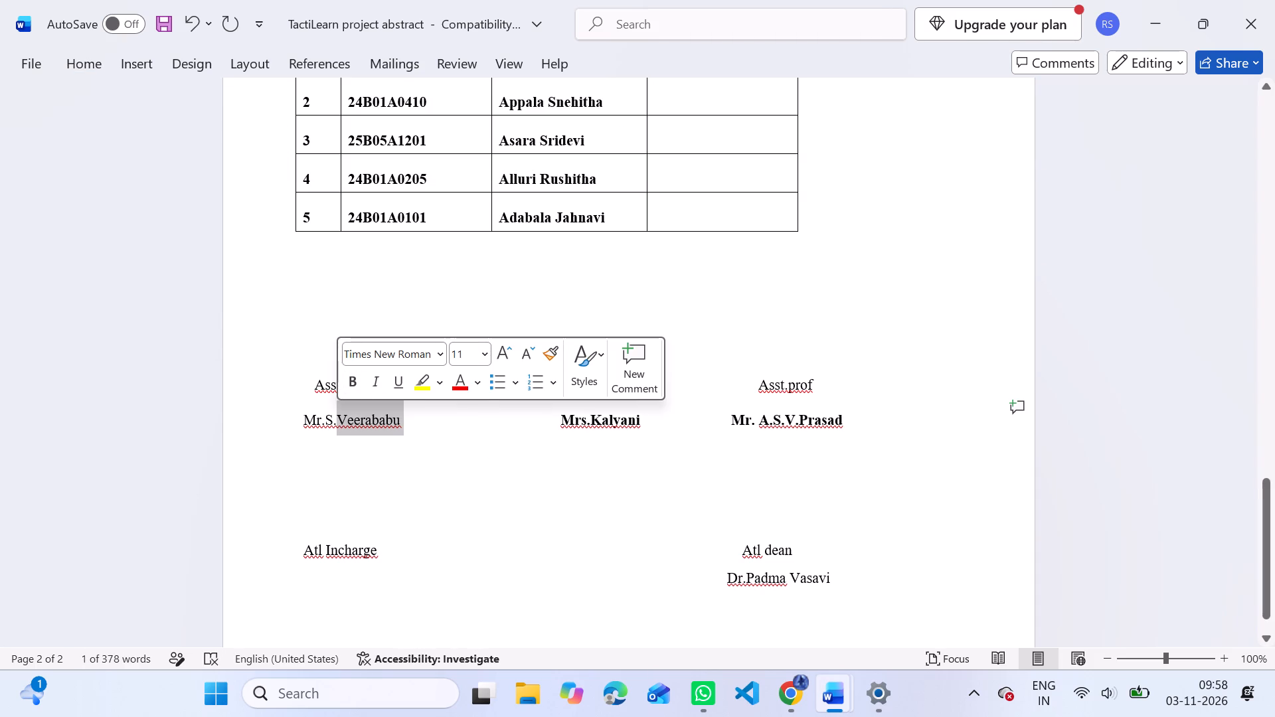
Remove the bold formatting from the second assistant professor's name in the sign-off block.
{"action": "left_click_drag", "start_coordinate": [880, 424], "coordinate": [547, 426]}
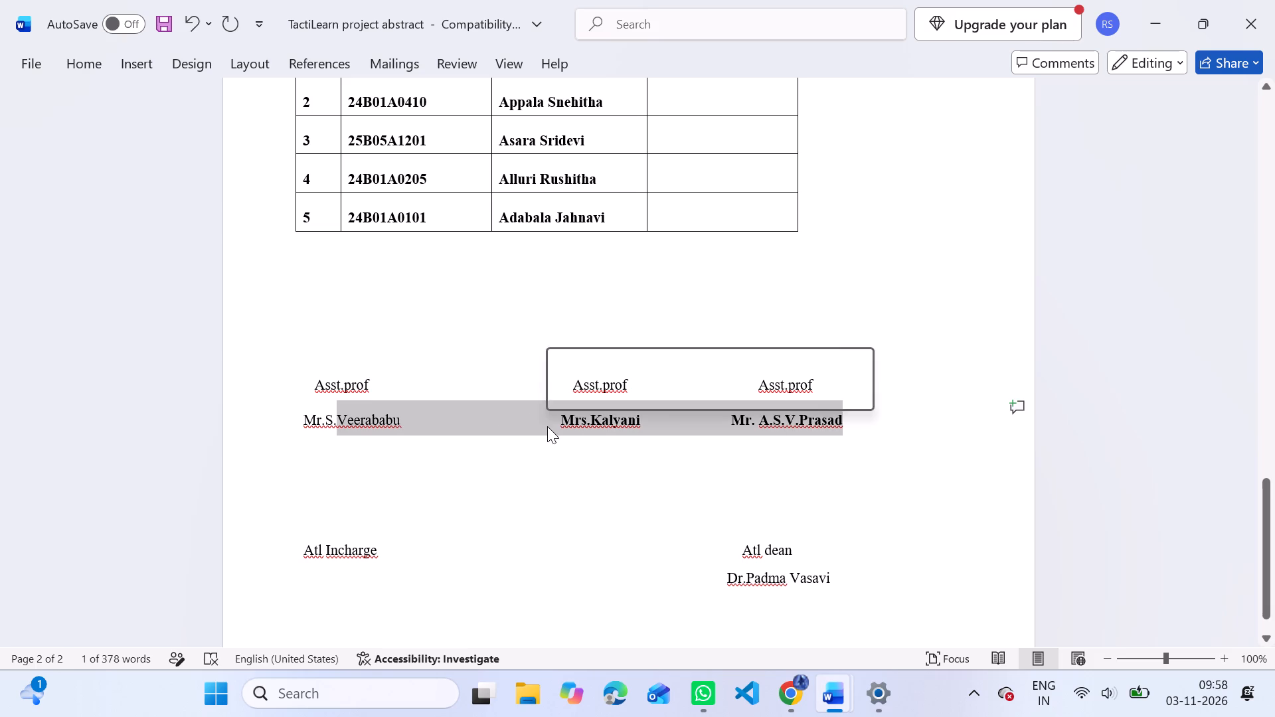
{"action": "left_click", "coordinate": [503, 418]}
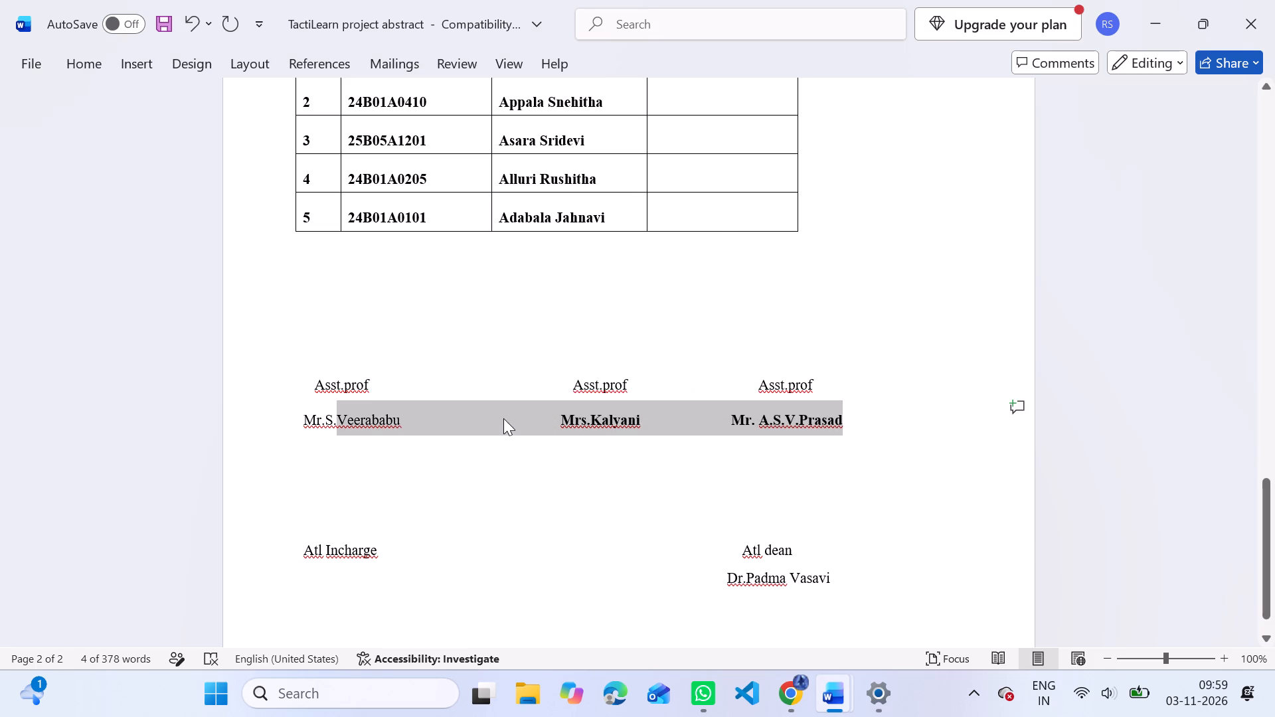
{"action": "left_click_drag", "start_coordinate": [503, 418], "coordinate": [733, 444]}
{"action": "left_click", "coordinate": [733, 444]}
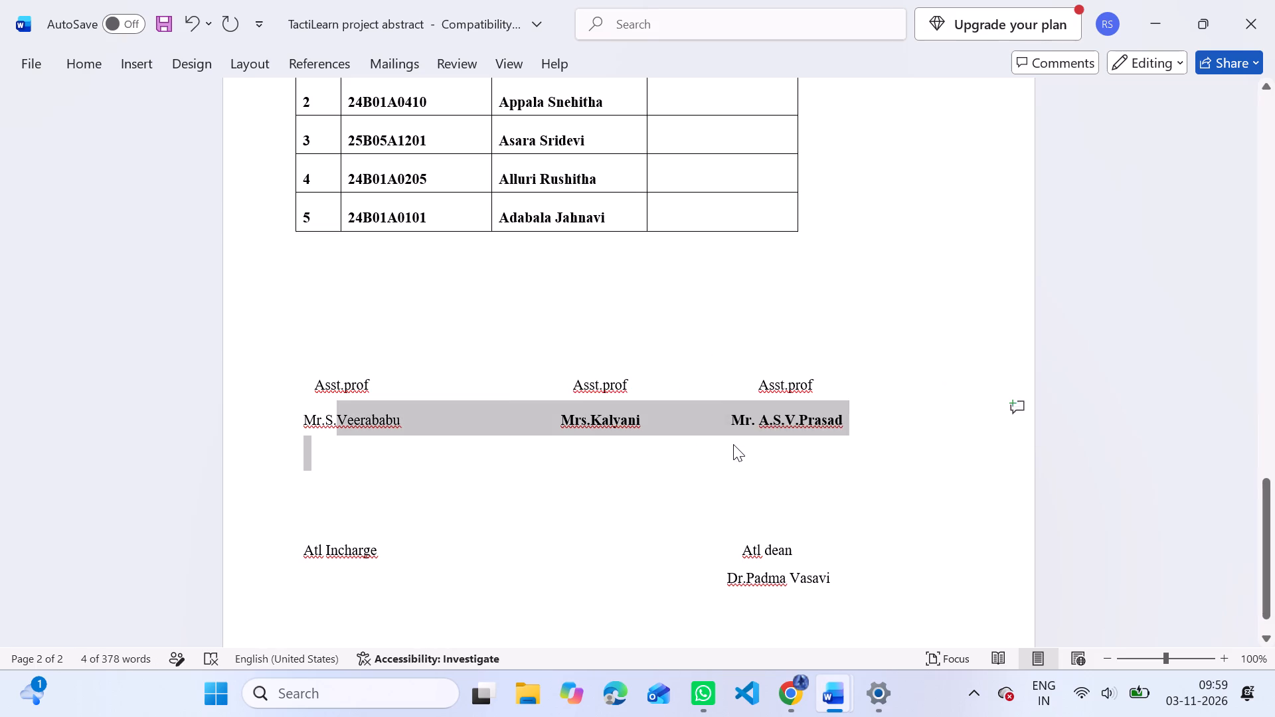
{"action": "left_click_drag", "start_coordinate": [667, 418], "coordinate": [561, 420]}
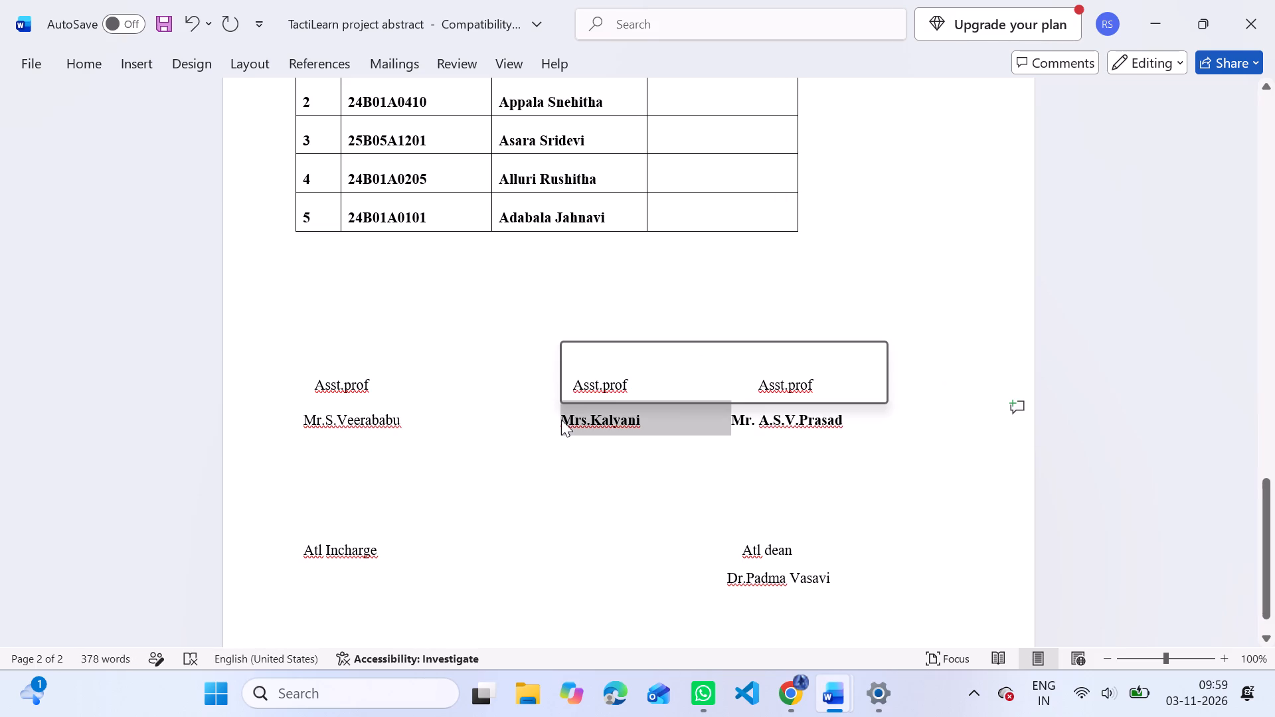
{"action": "left_click", "coordinate": [578, 391]}
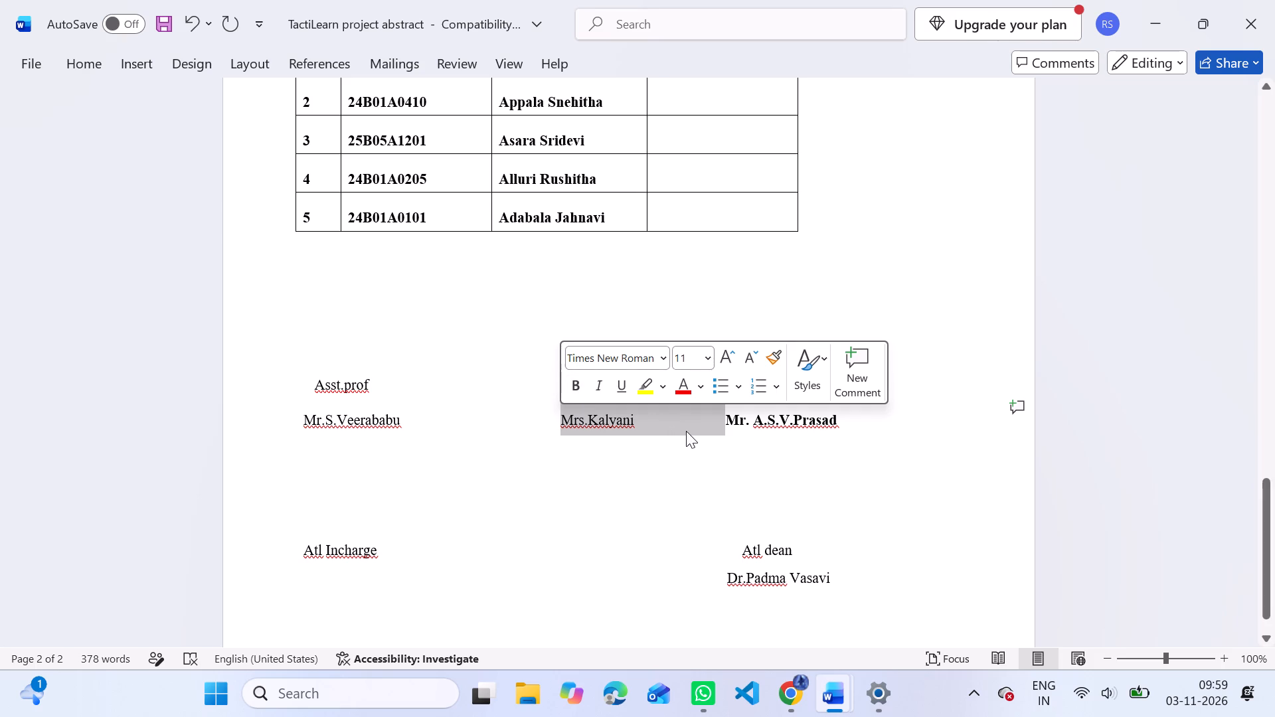
Remove the bold formatting from the third assistant professor's name in the sign-off block.
{"action": "left_click", "coordinate": [686, 431]}
{"action": "left_click_drag", "start_coordinate": [700, 424], "coordinate": [853, 436]}
{"action": "left_click", "coordinate": [853, 436]}
{"action": "left_click_drag", "start_coordinate": [853, 436], "coordinate": [724, 421]}
{"action": "left_click", "coordinate": [740, 389]}
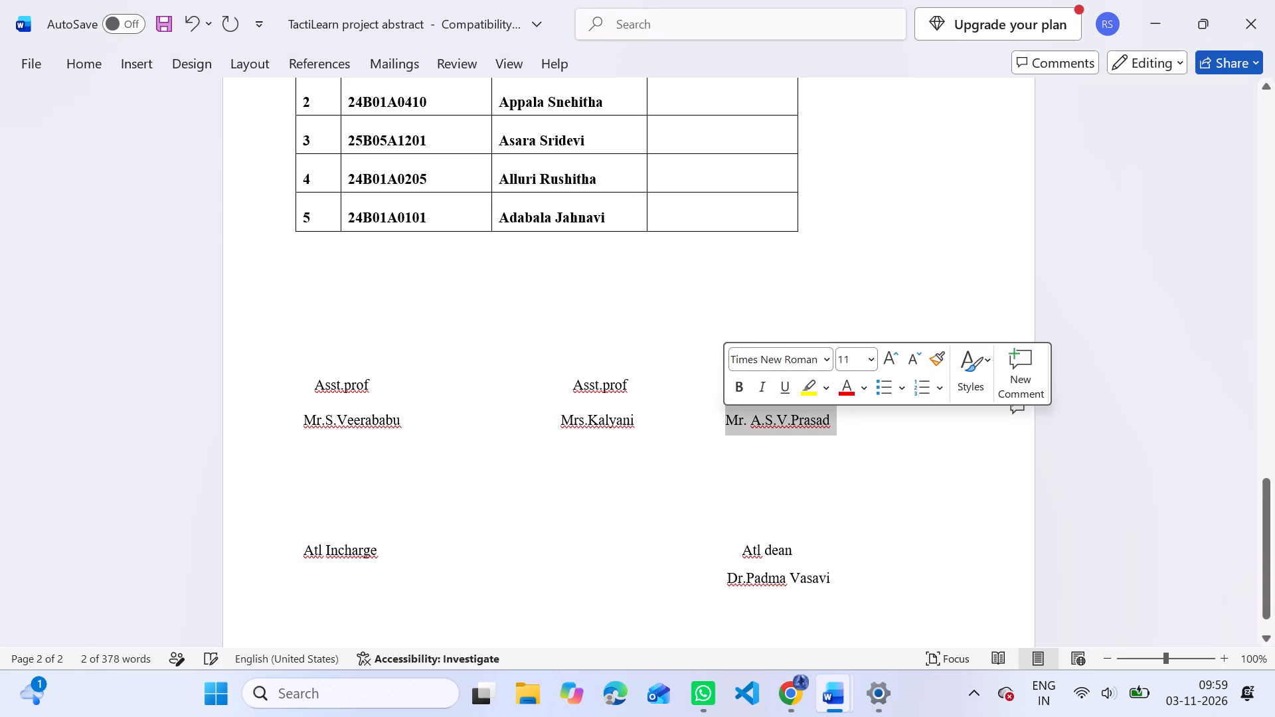
{"action": "left_click", "coordinate": [338, 572]}
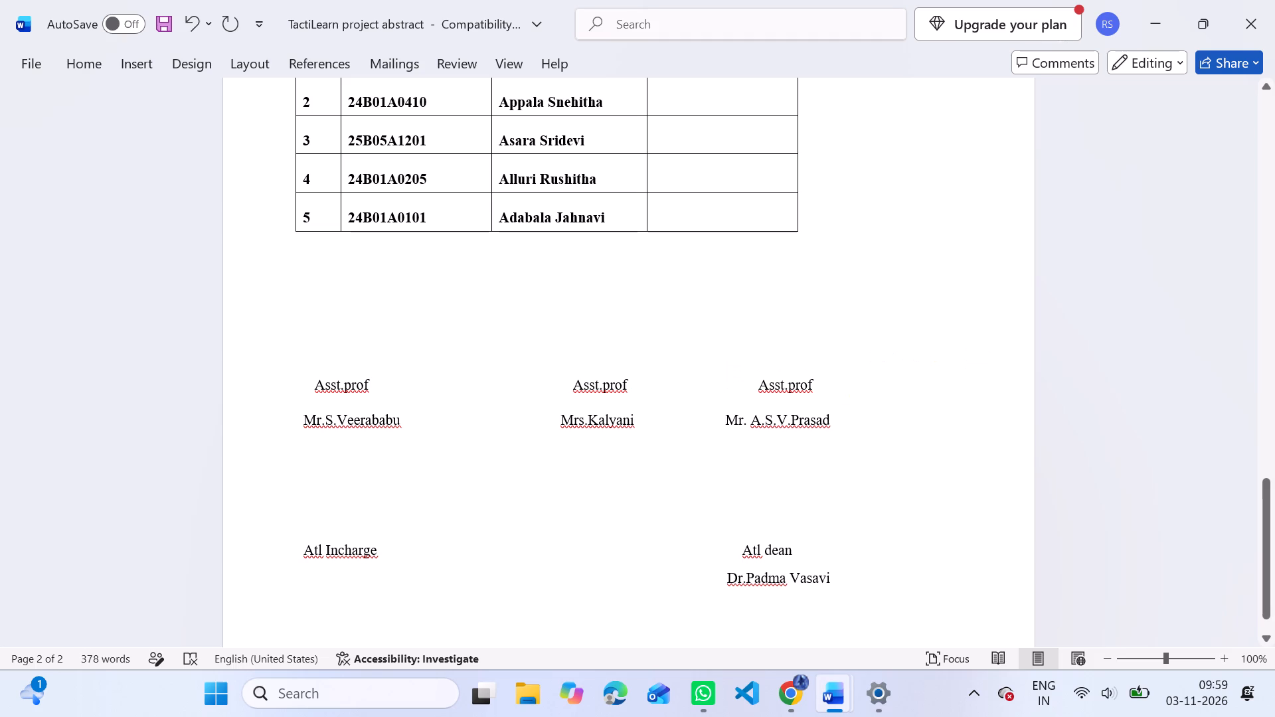
Insert four spaces before the third assistant professor's name to realign it under its "Asst.prof" label.
{"action": "left_click", "coordinate": [716, 420]}
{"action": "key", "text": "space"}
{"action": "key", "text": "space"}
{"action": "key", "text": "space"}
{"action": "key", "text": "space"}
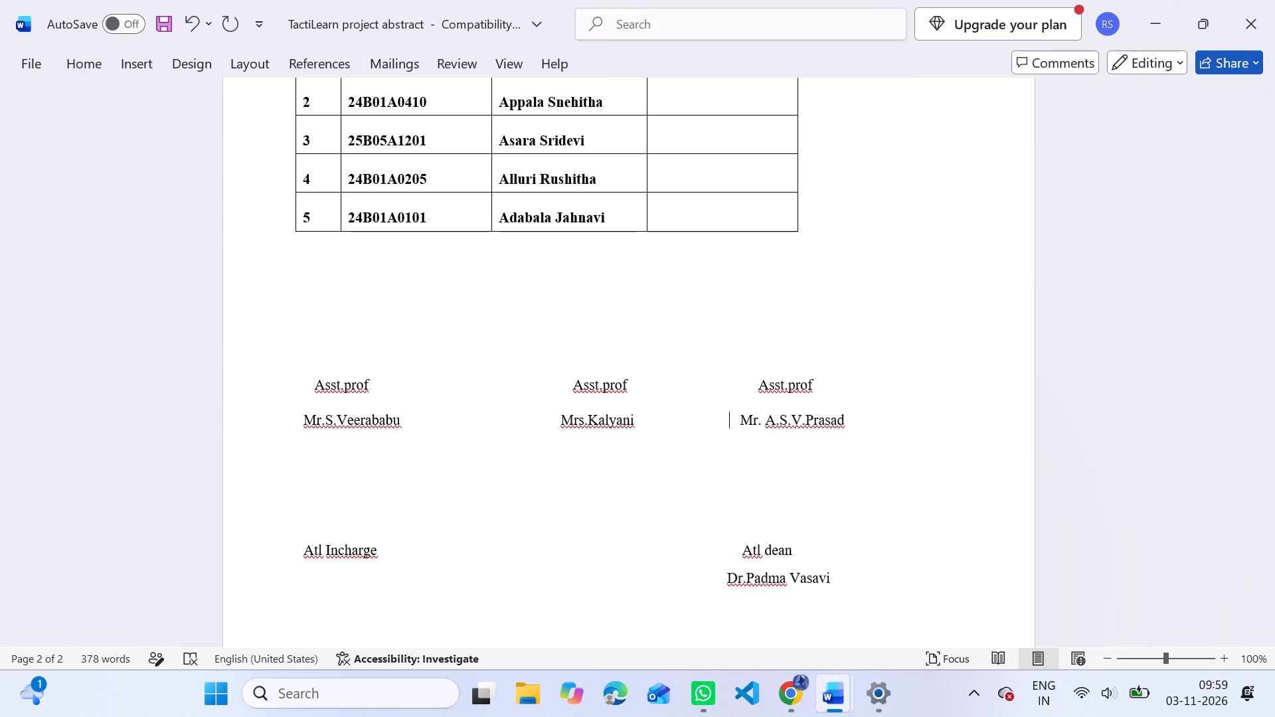
Make the first "Asst.prof" label bold.
{"action": "left_click_drag", "start_coordinate": [379, 381], "coordinate": [327, 381]}
{"action": "left_click", "coordinate": [345, 335]}
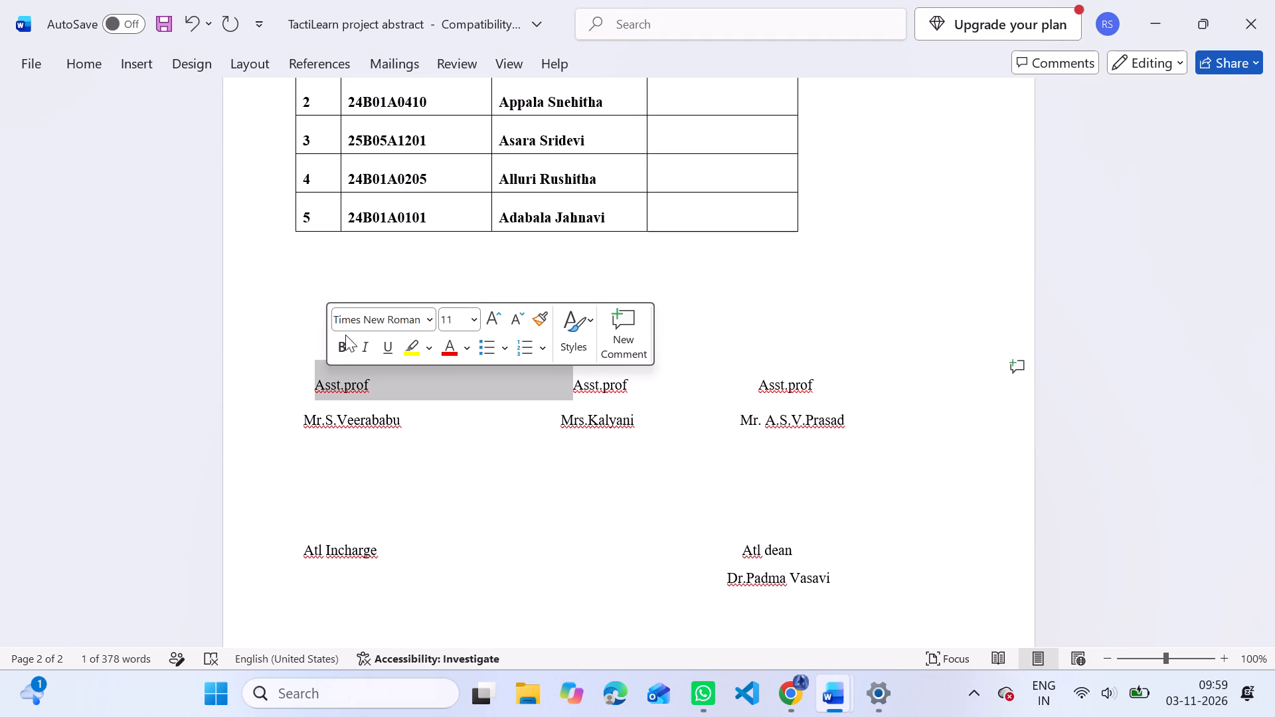
Make the first "Asst.prof" label bold.
{"action": "left_click", "coordinate": [339, 343]}
{"action": "left_click", "coordinate": [406, 443]}
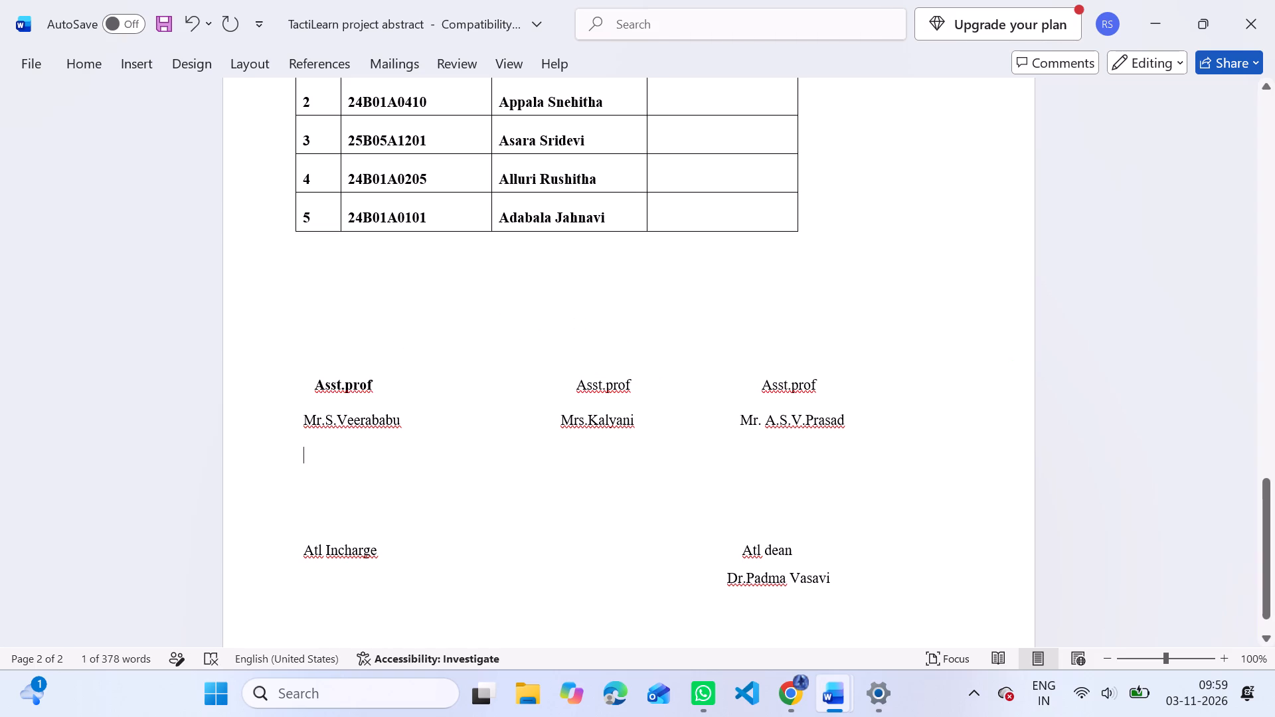
{"action": "left_click_drag", "start_coordinate": [566, 385], "coordinate": [651, 389]}
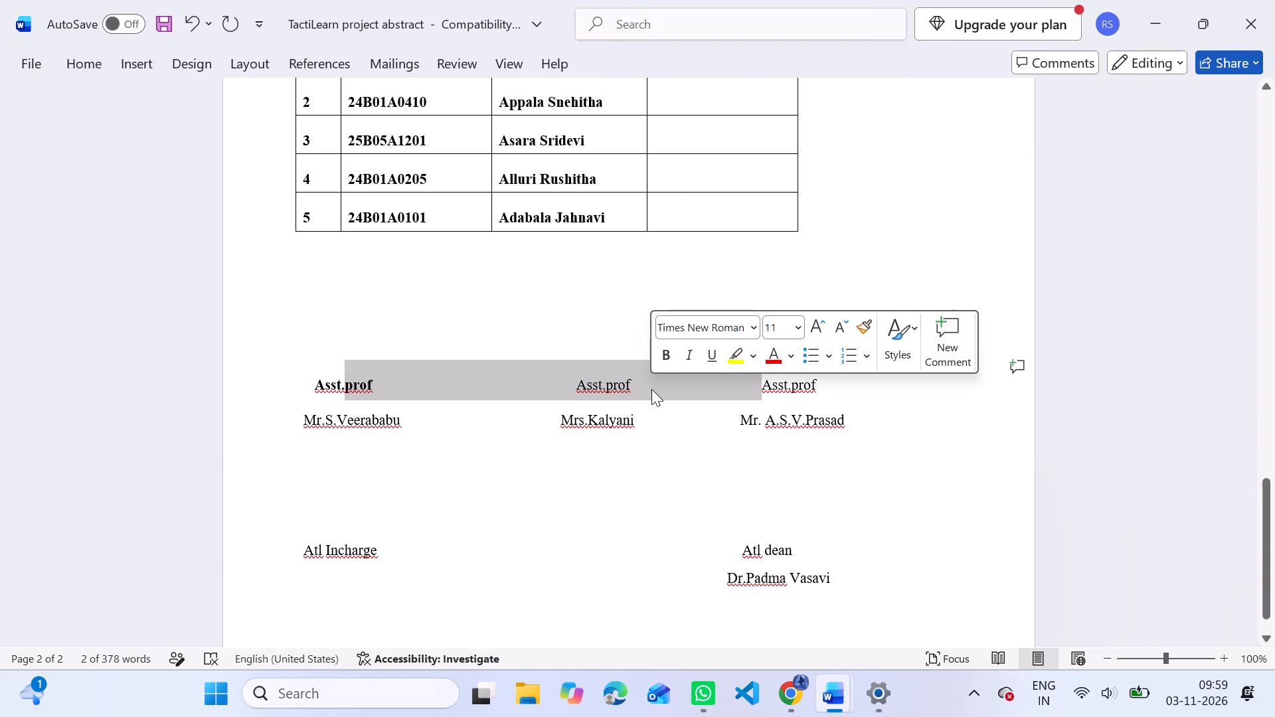
{"action": "left_click", "coordinate": [833, 536]}
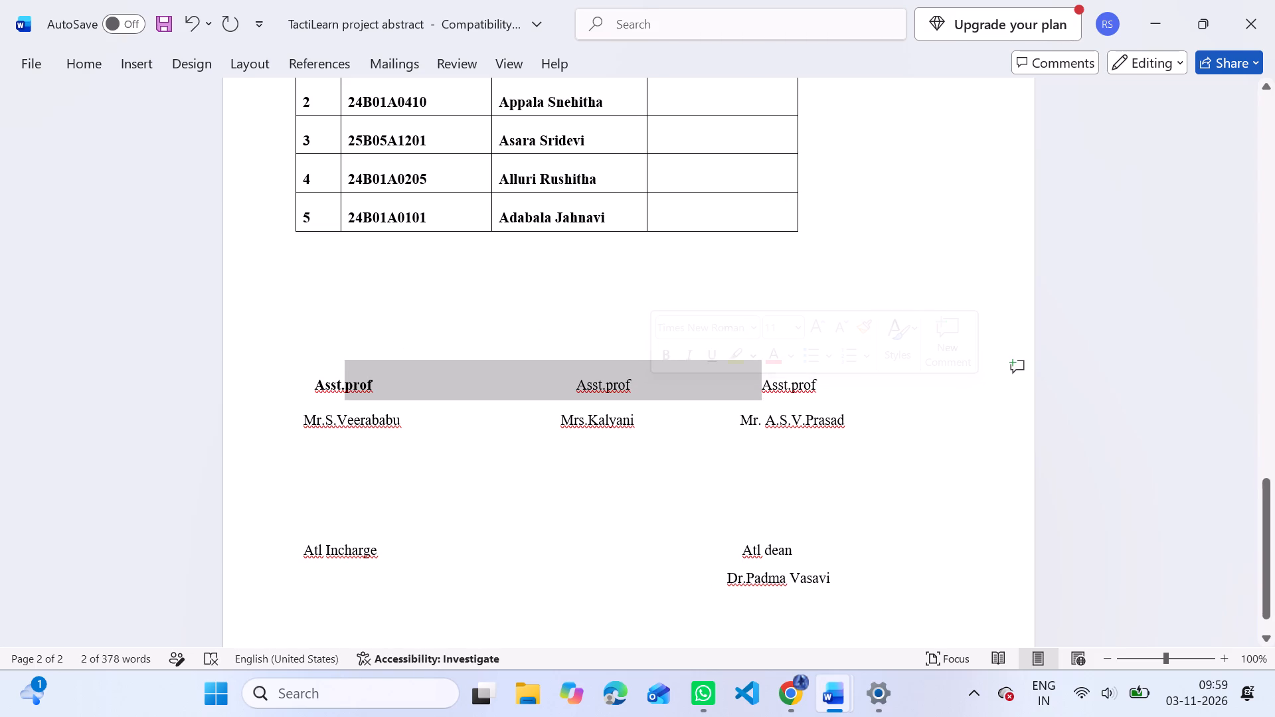
Make the line with the "Atl Incharge" and "Atl dean" labels bold.
{"action": "left_click_drag", "start_coordinate": [833, 536], "coordinate": [823, 540]}
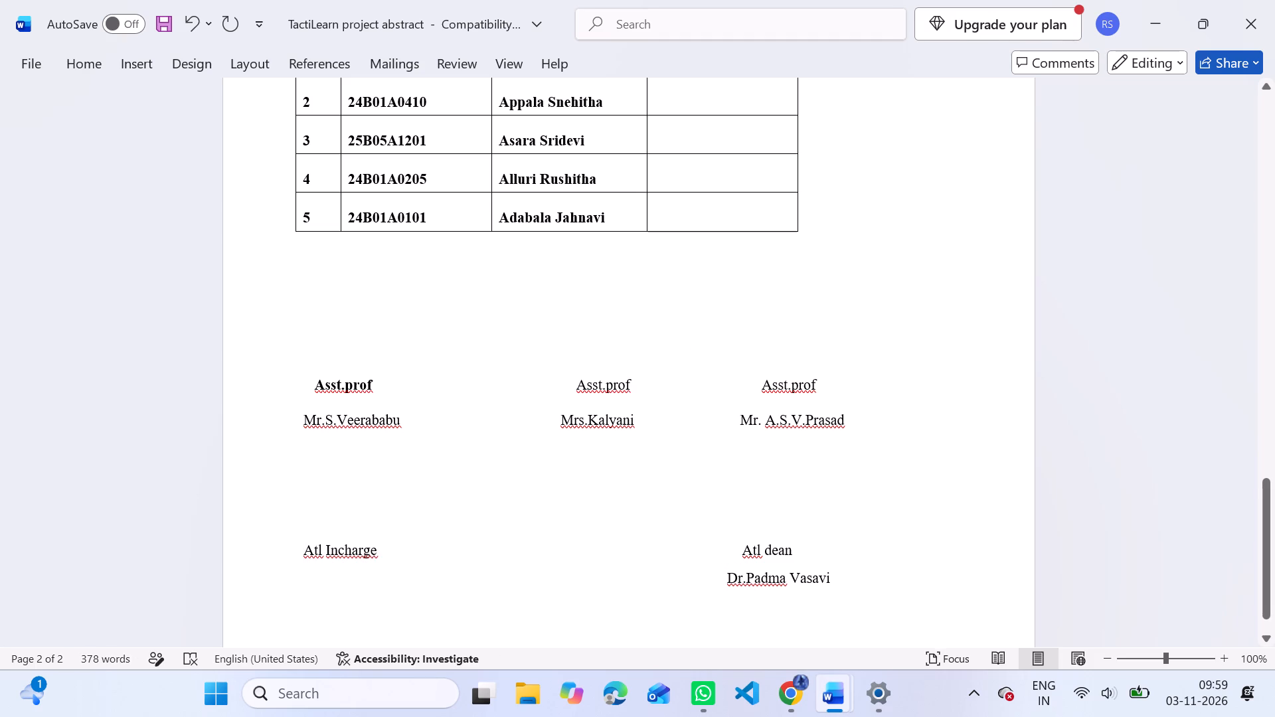
{"action": "left_click_drag", "start_coordinate": [823, 540], "coordinate": [819, 552]}
{"action": "left_click", "coordinate": [838, 520]}
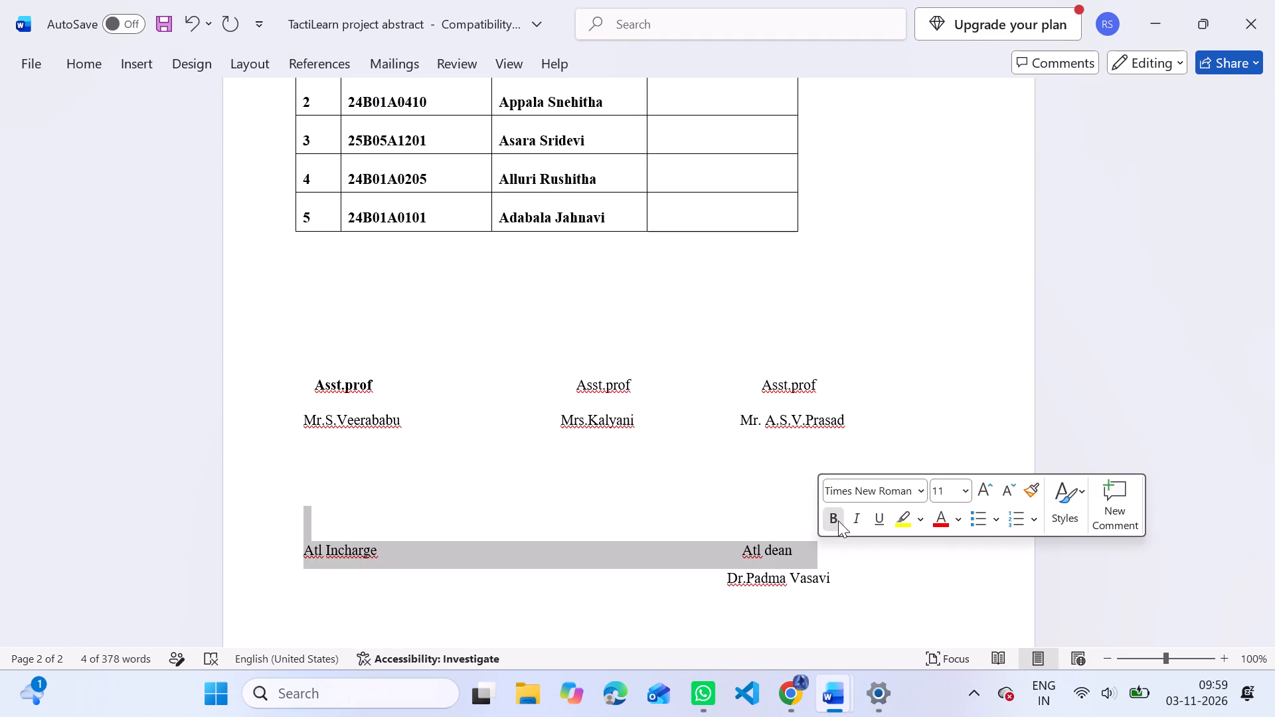
Try to make the second and third "Asst.prof" labels bold.
{"action": "left_click_drag", "start_coordinate": [834, 392], "coordinate": [643, 385]}
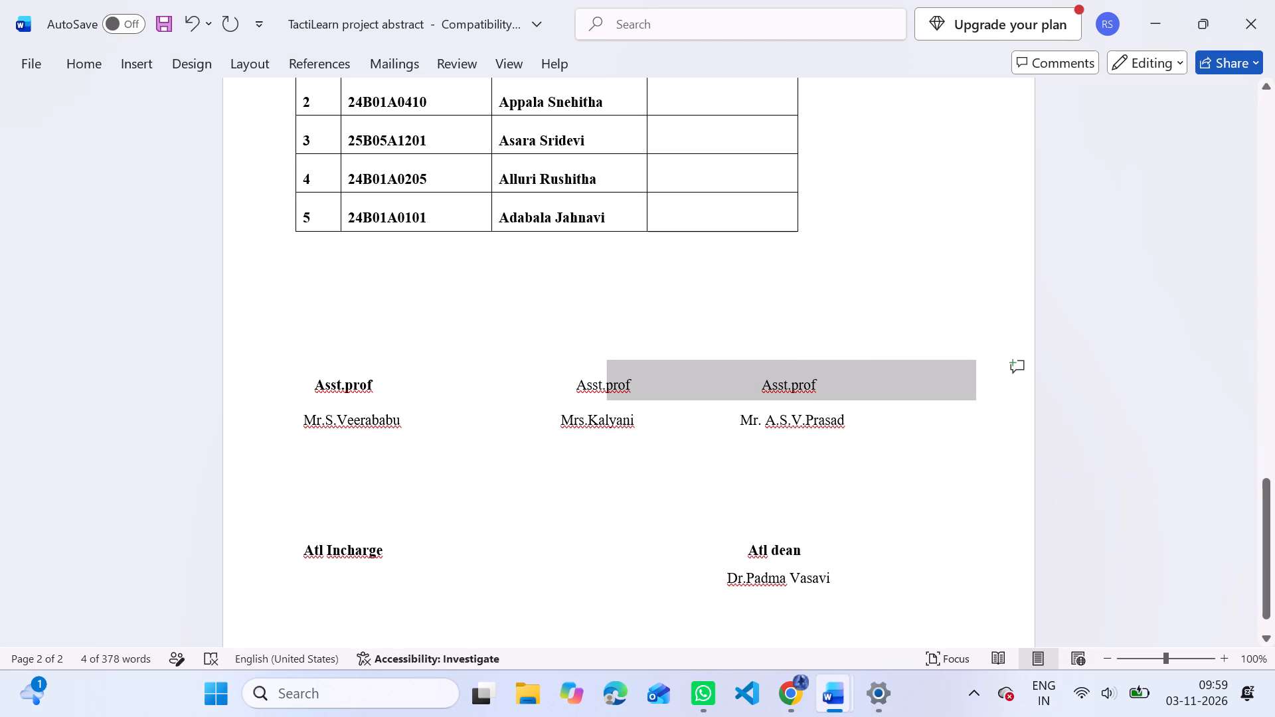
{"action": "left_click_drag", "start_coordinate": [643, 385], "coordinate": [571, 391]}
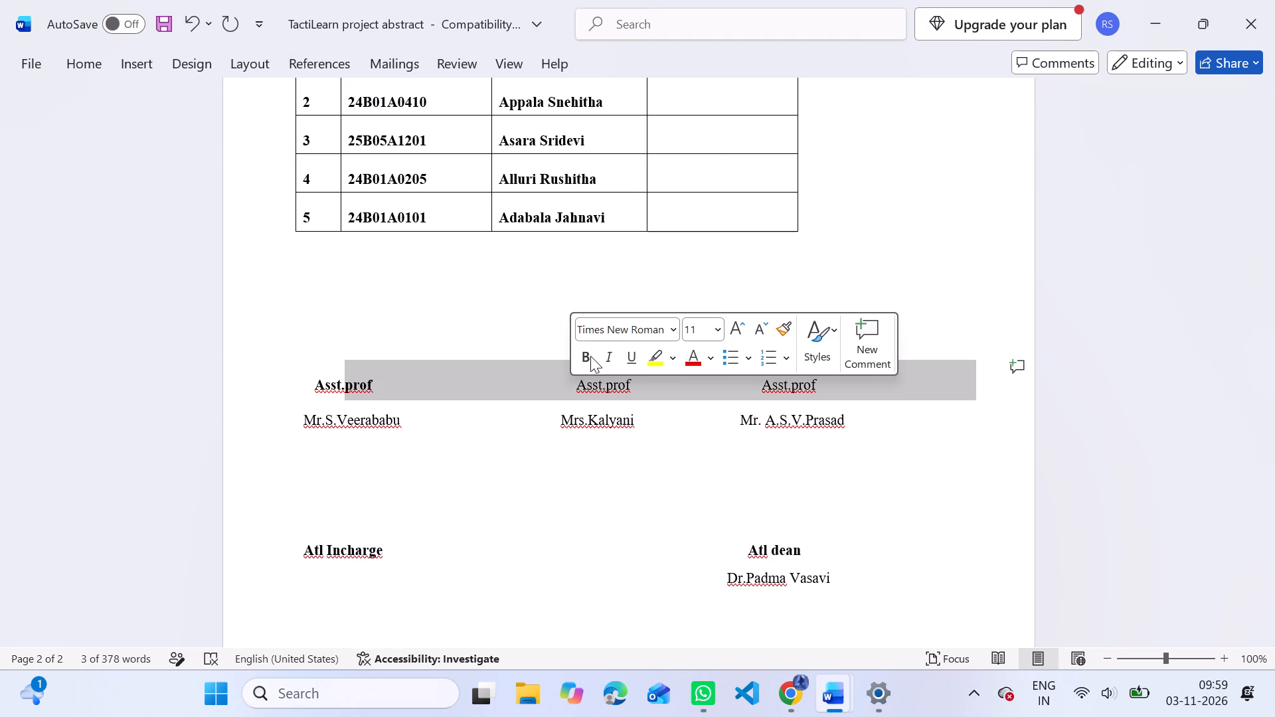
{"action": "left_click", "coordinate": [590, 356]}
{"action": "left_click", "coordinate": [484, 418]}
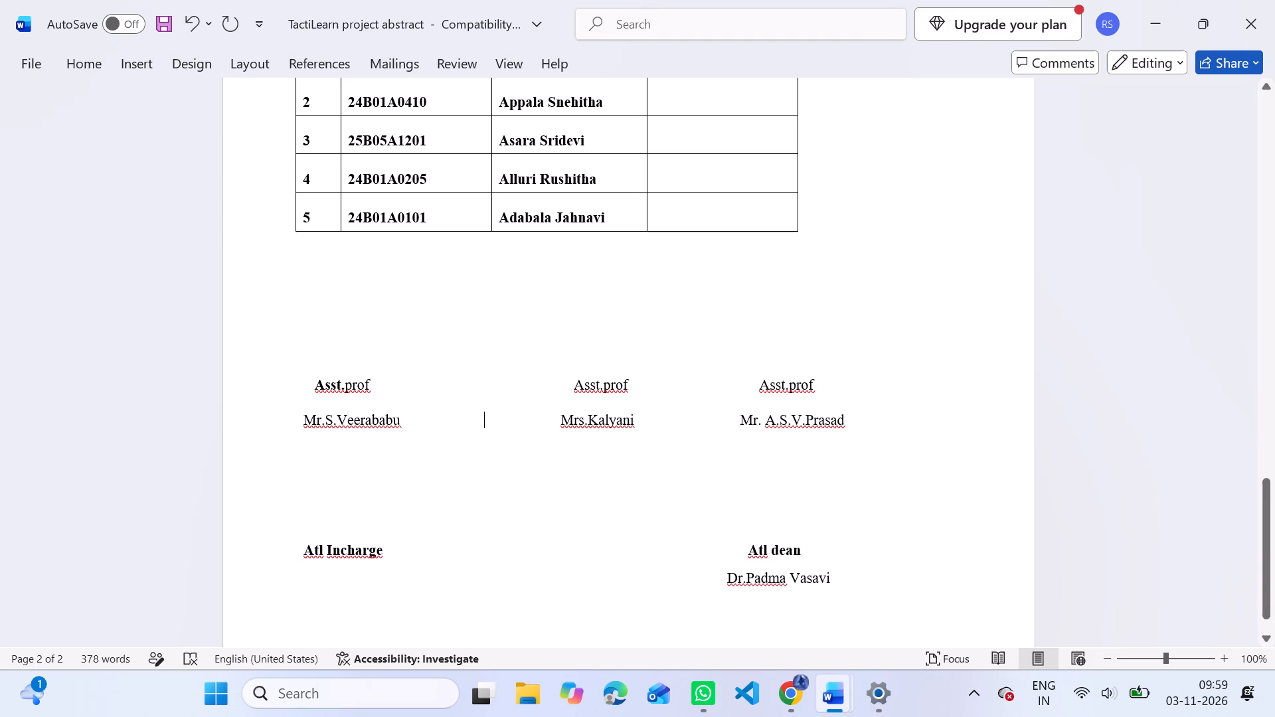
Select the first "Asst.prof" label.
{"action": "left_click_drag", "start_coordinate": [388, 390], "coordinate": [319, 390]}
{"action": "left_click", "coordinate": [395, 400]}
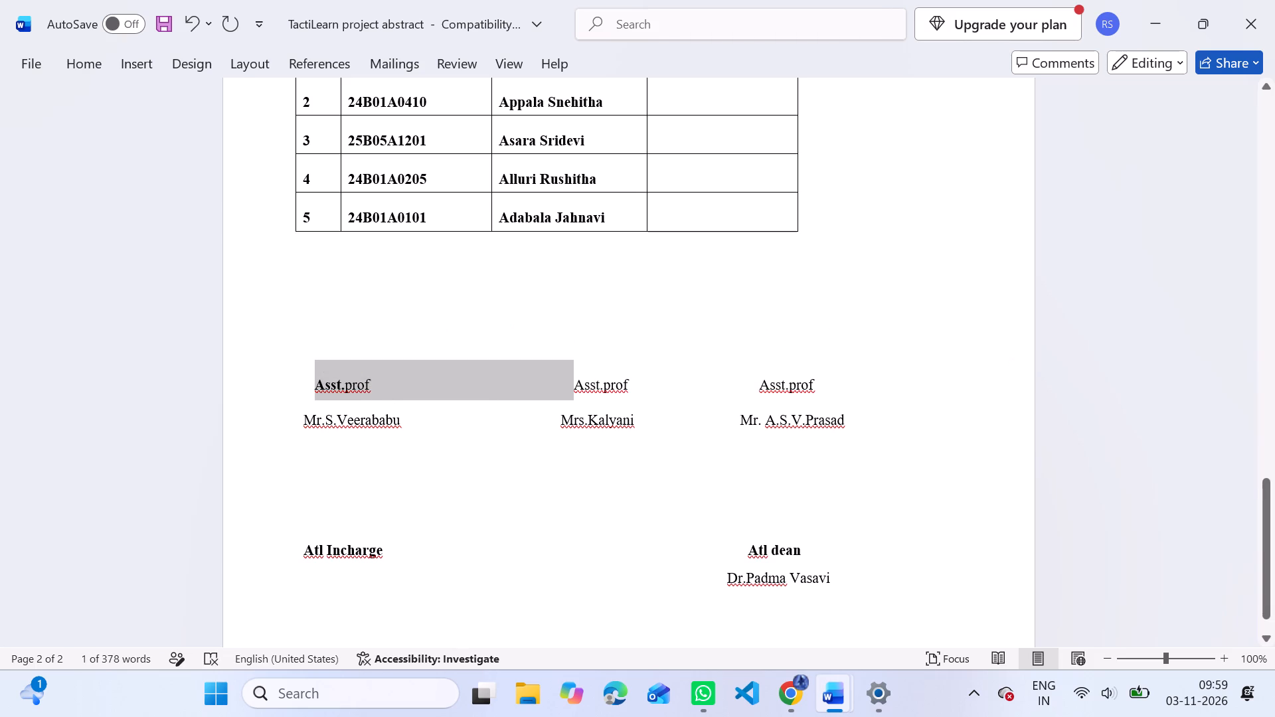
Make the remaining ".prof" part of the first "Asst.prof" label in the sign-off block bold.
{"action": "left_click_drag", "start_coordinate": [380, 382], "coordinate": [343, 384]}
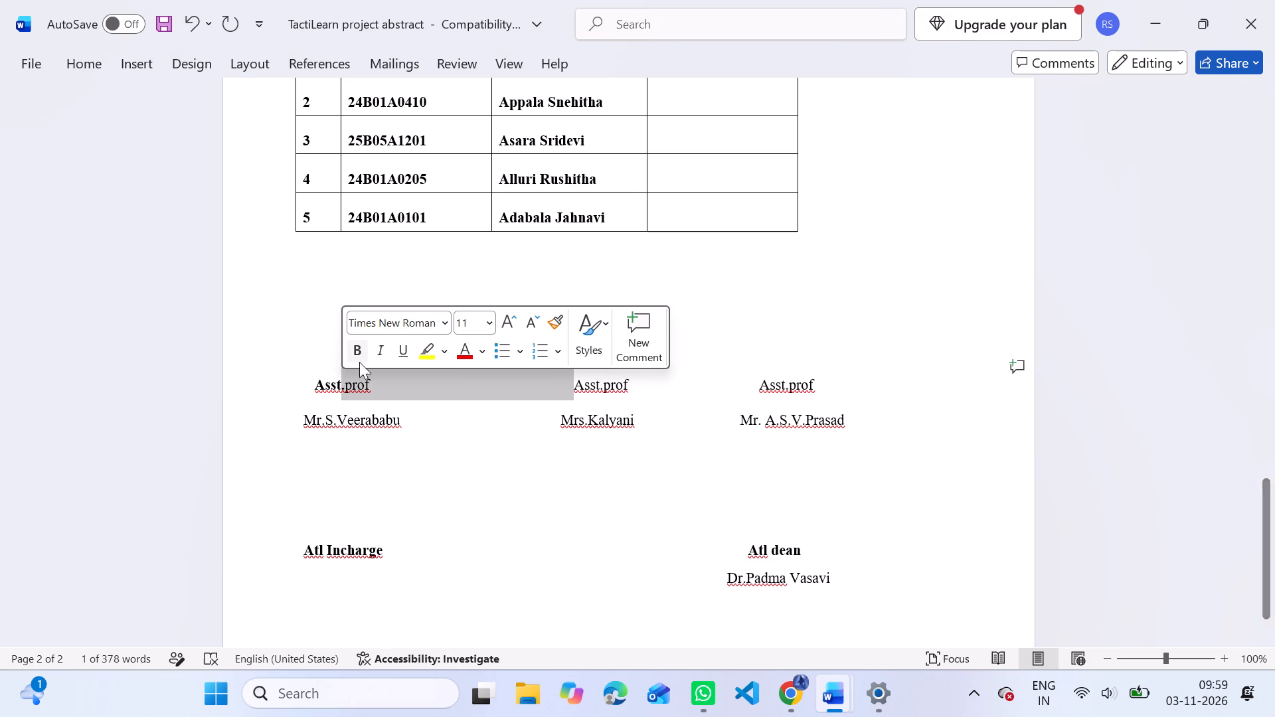
{"action": "left_click", "coordinate": [359, 353]}
{"action": "left_click", "coordinate": [276, 351]}
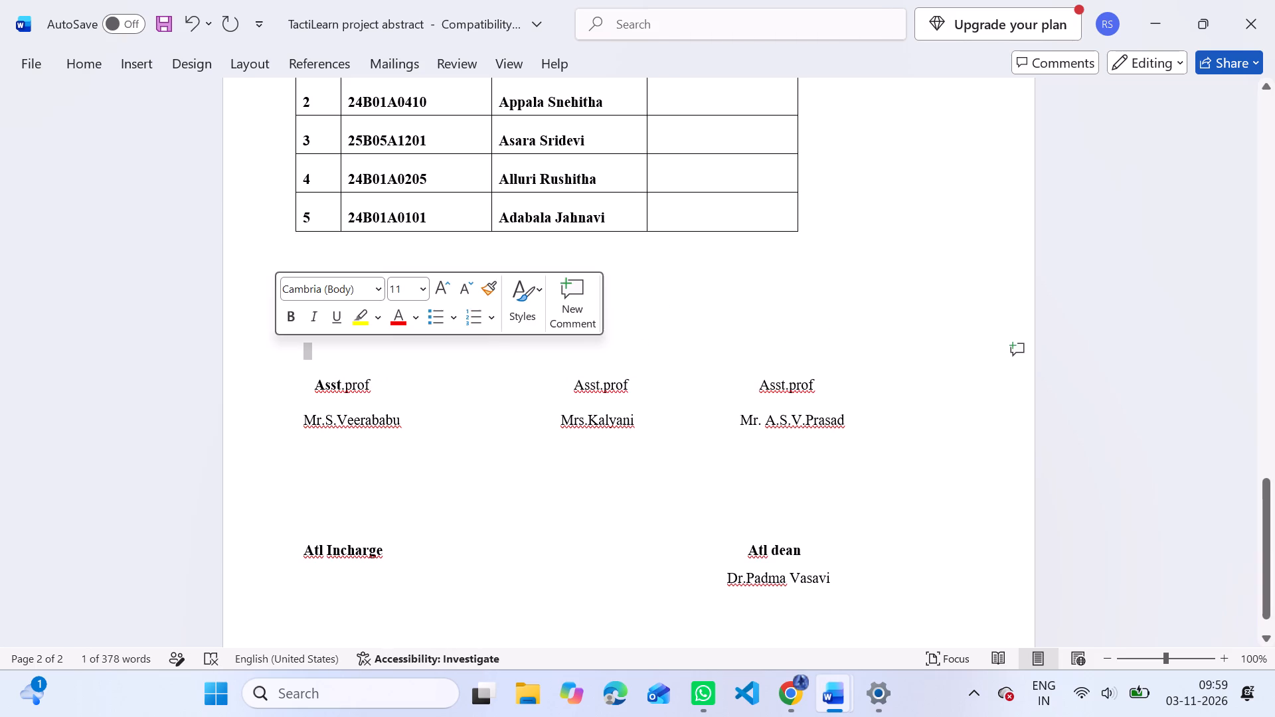
{"action": "left_click_drag", "start_coordinate": [379, 391], "coordinate": [347, 391]}
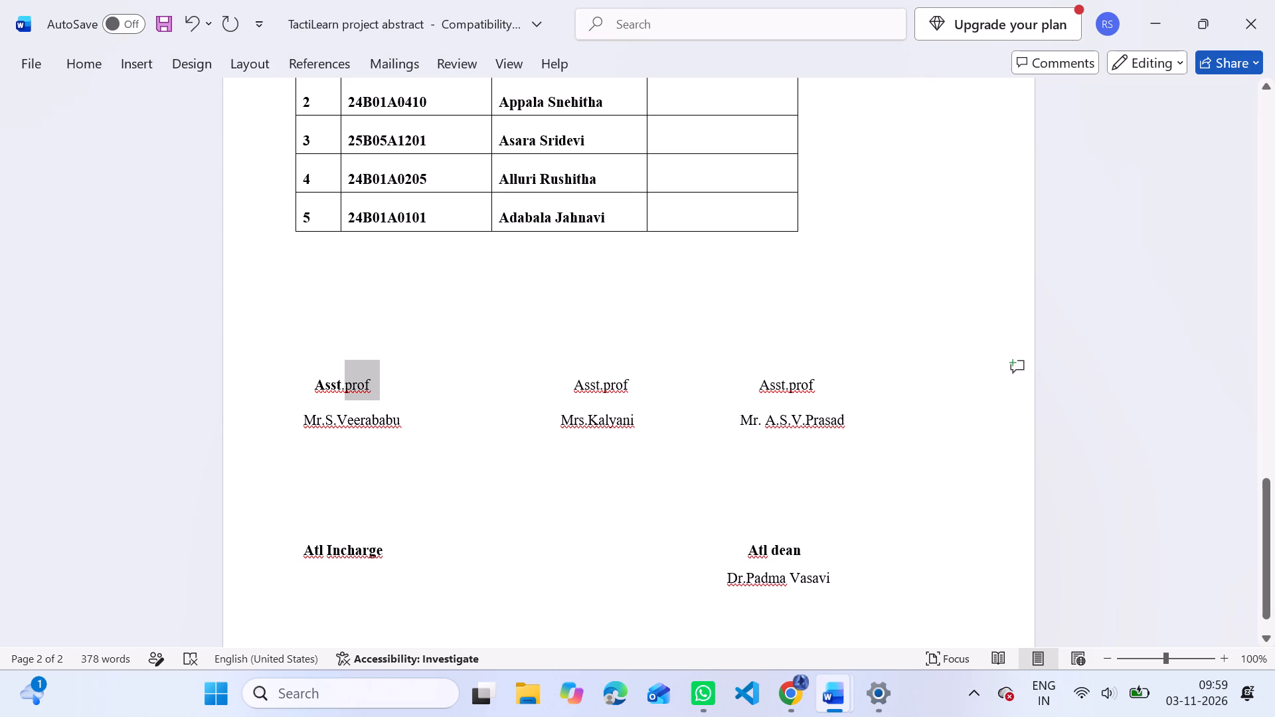
{"action": "left_click_drag", "start_coordinate": [347, 391], "coordinate": [343, 390]}
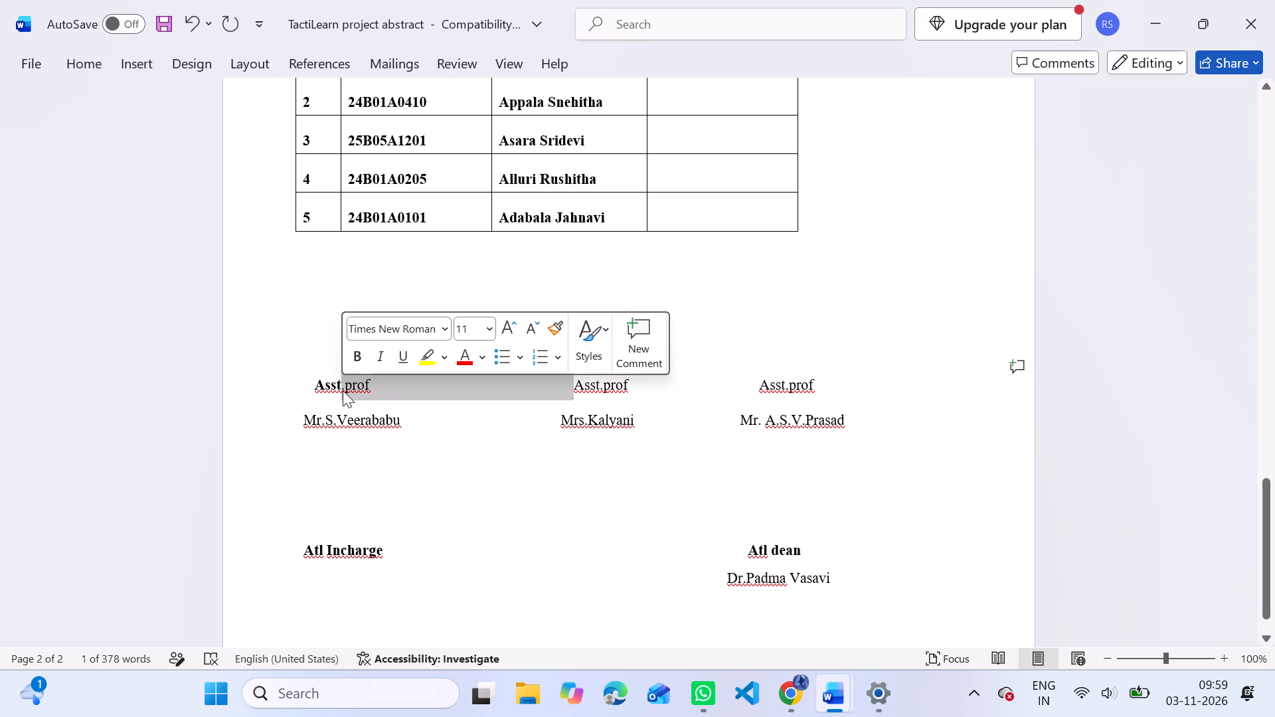
{"action": "left_click", "coordinate": [361, 358]}
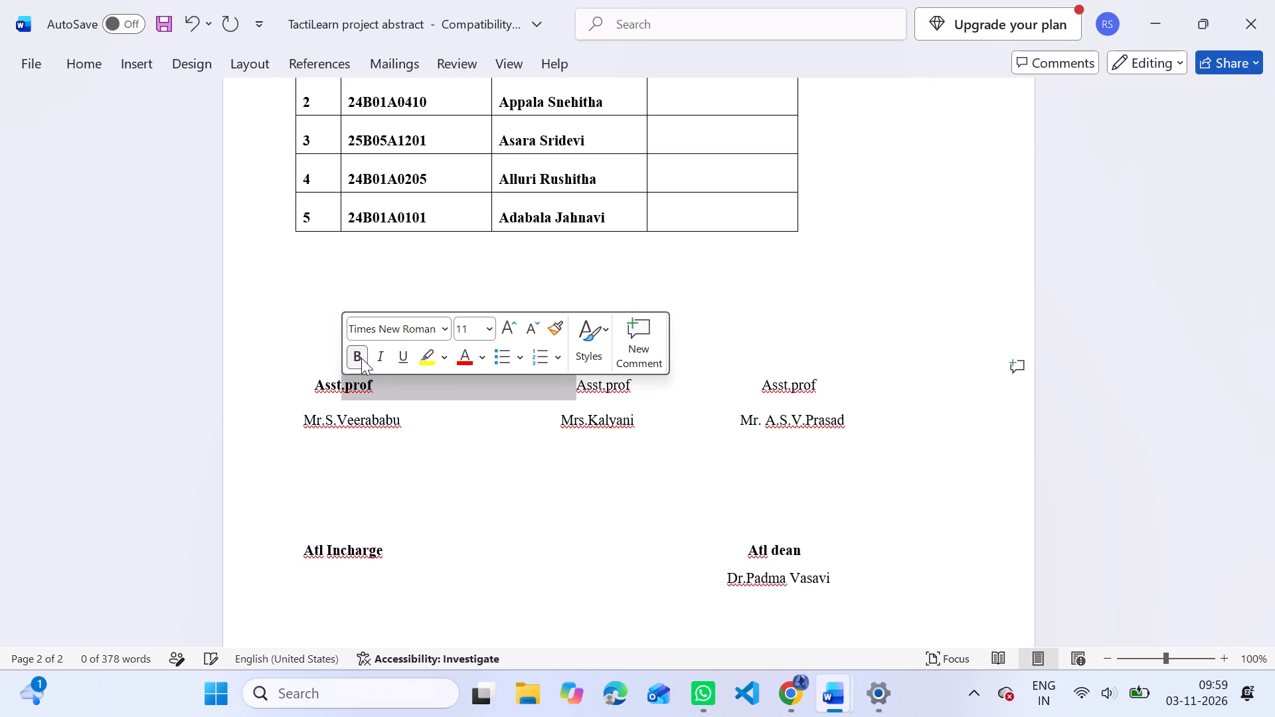
{"action": "left_click", "coordinate": [442, 451]}
Make the second and third "Asst.prof" labels in the sign-off block bold.
{"action": "left_click_drag", "start_coordinate": [564, 381], "coordinate": [617, 390]}
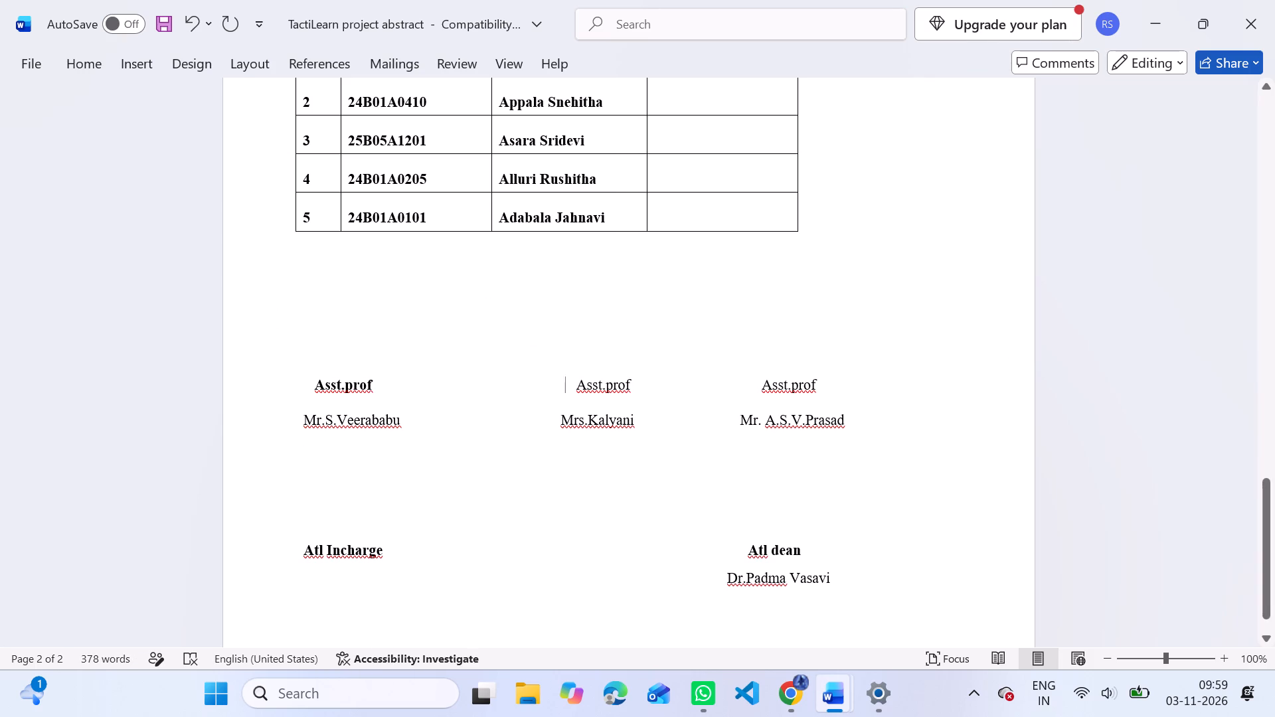
{"action": "left_click_drag", "start_coordinate": [617, 390], "coordinate": [797, 384]}
{"action": "left_click", "coordinate": [865, 388]}
{"action": "left_click_drag", "start_coordinate": [865, 388], "coordinate": [586, 390]}
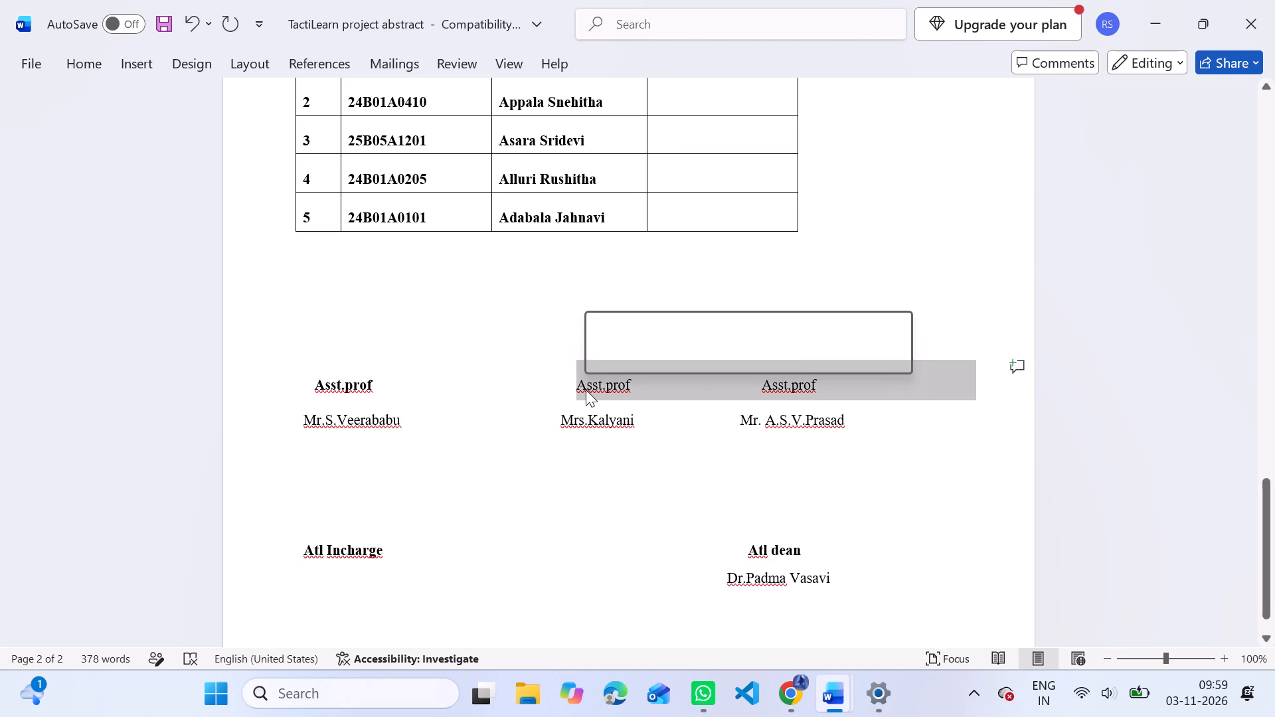
{"action": "left_click", "coordinate": [596, 355]}
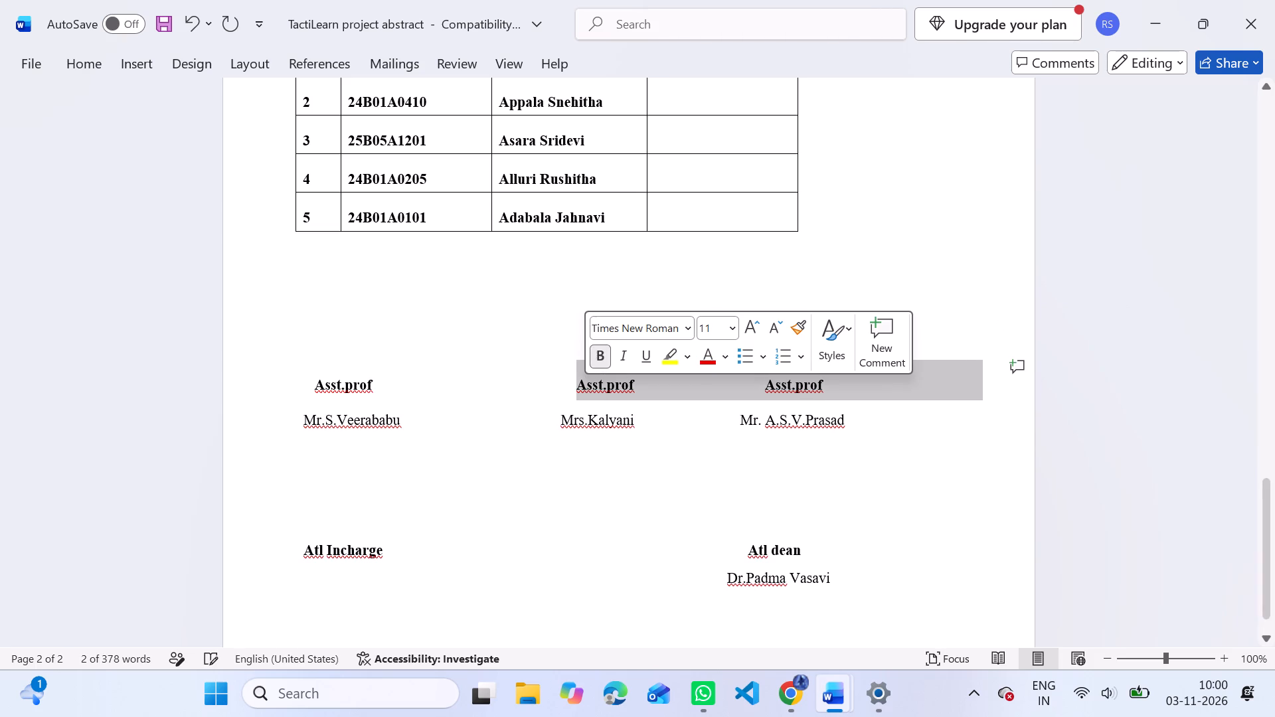
{"action": "left_click", "coordinate": [543, 405]}
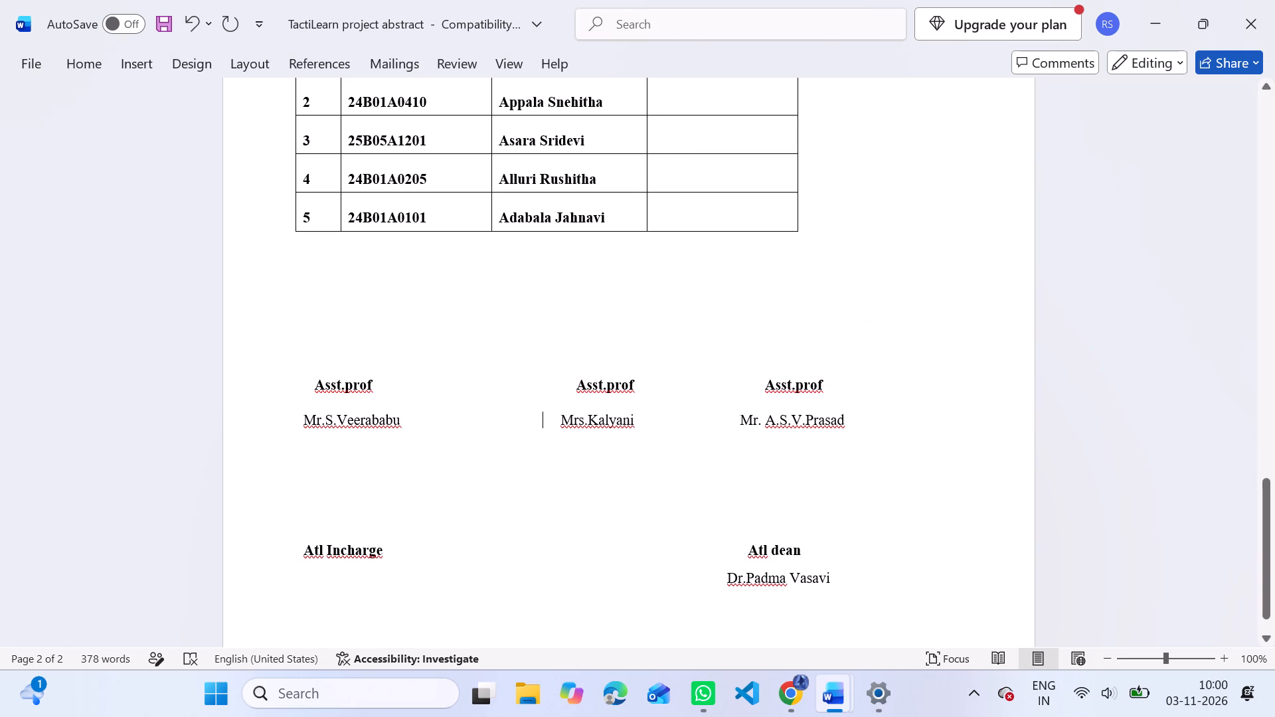
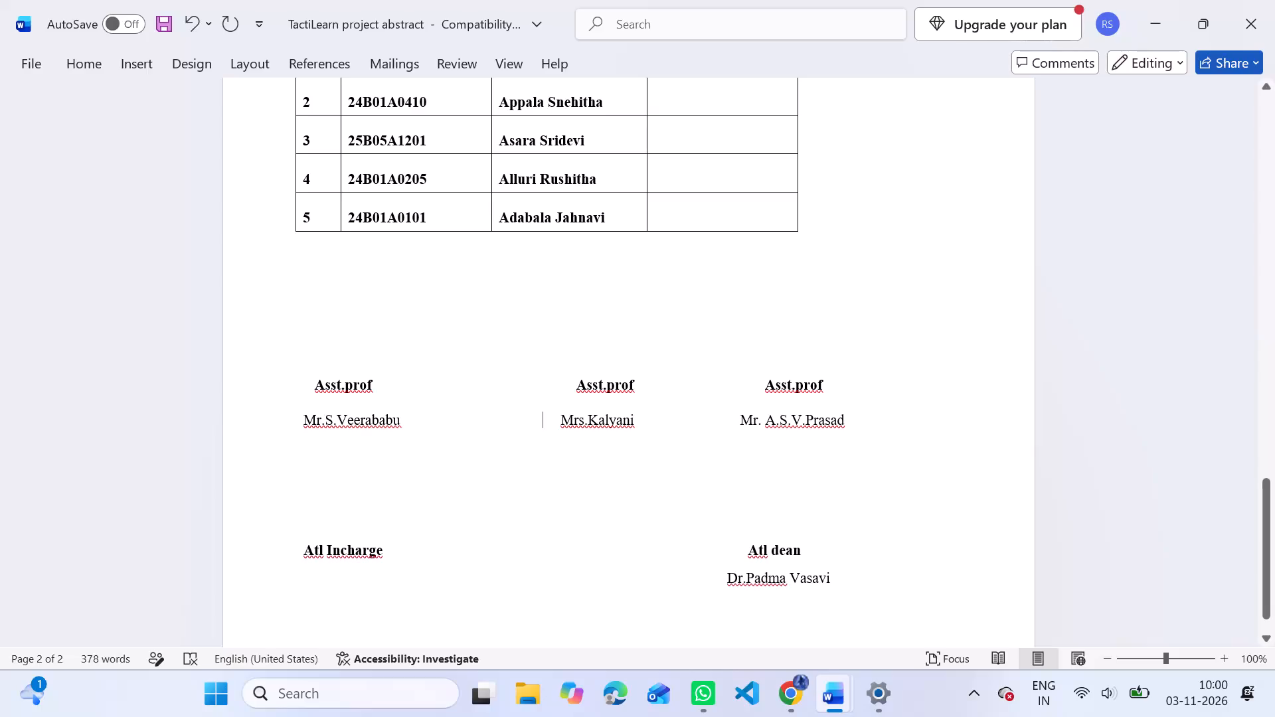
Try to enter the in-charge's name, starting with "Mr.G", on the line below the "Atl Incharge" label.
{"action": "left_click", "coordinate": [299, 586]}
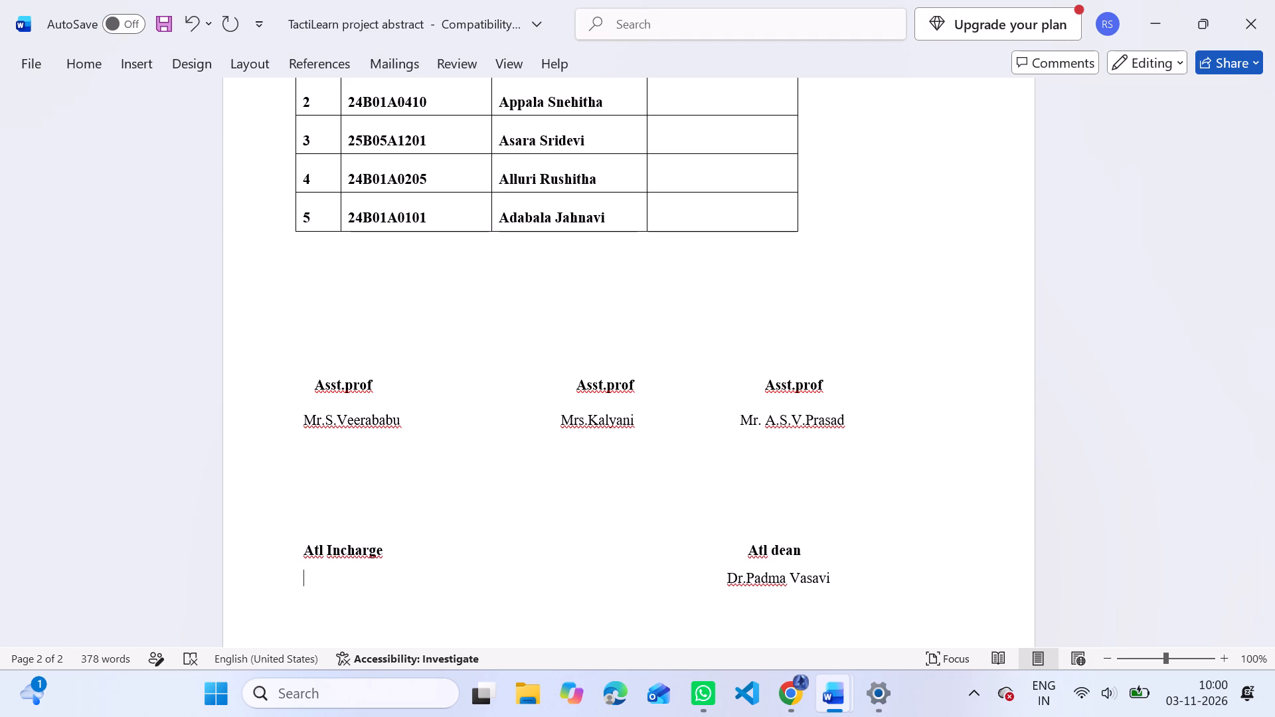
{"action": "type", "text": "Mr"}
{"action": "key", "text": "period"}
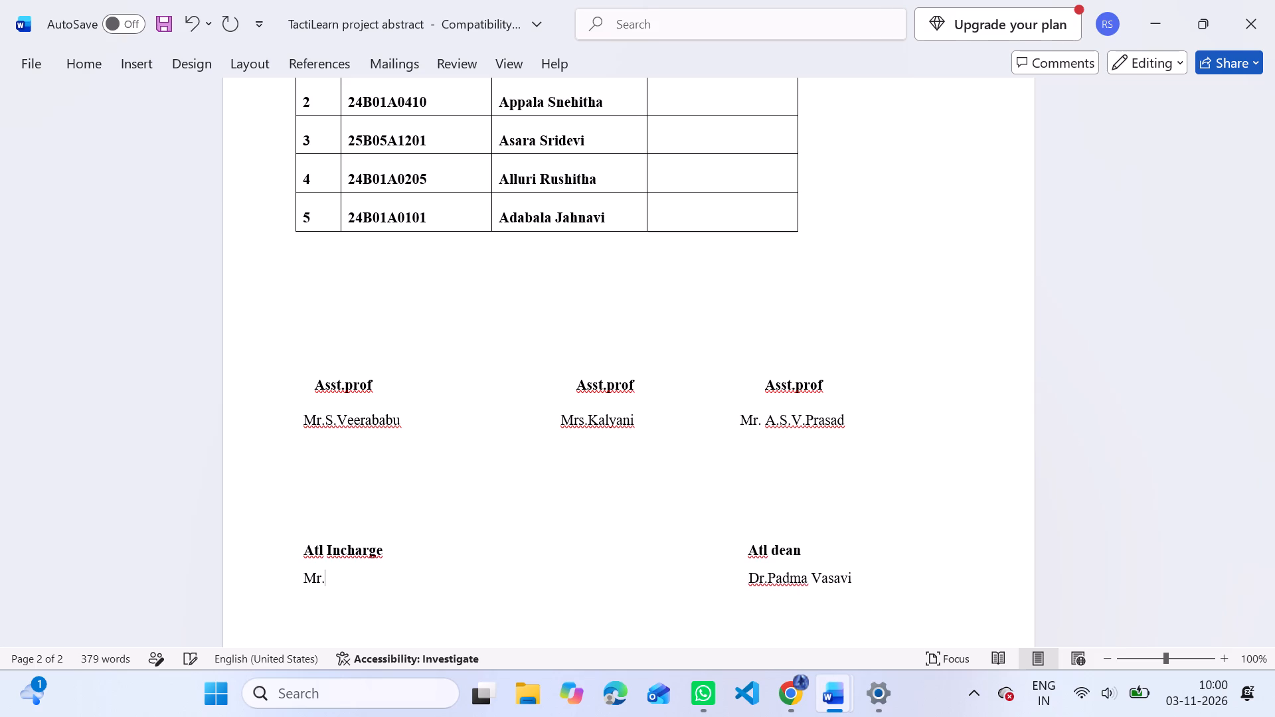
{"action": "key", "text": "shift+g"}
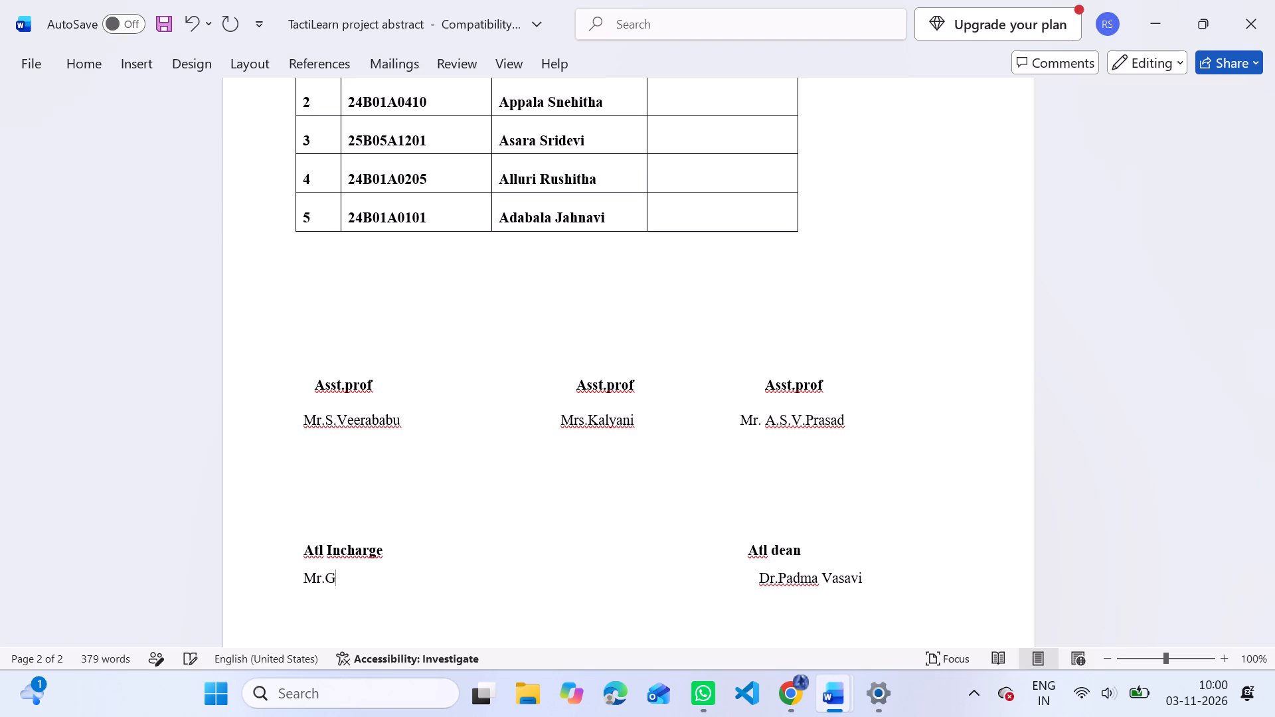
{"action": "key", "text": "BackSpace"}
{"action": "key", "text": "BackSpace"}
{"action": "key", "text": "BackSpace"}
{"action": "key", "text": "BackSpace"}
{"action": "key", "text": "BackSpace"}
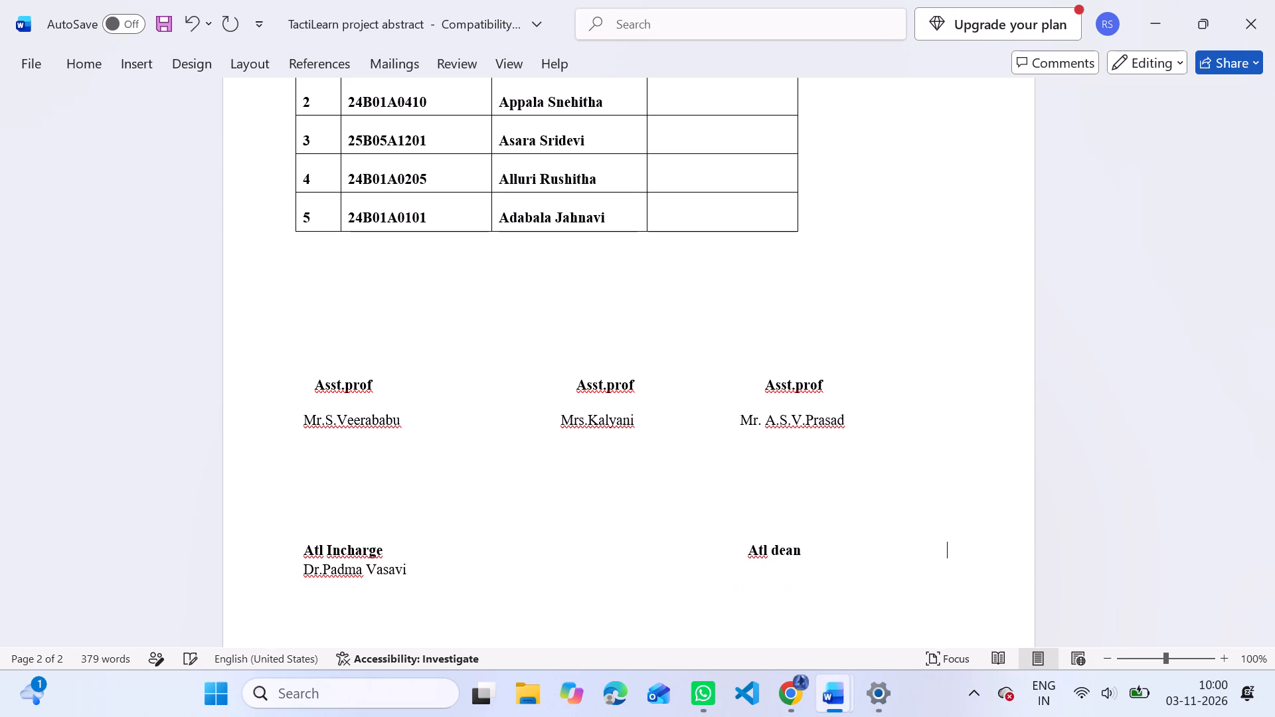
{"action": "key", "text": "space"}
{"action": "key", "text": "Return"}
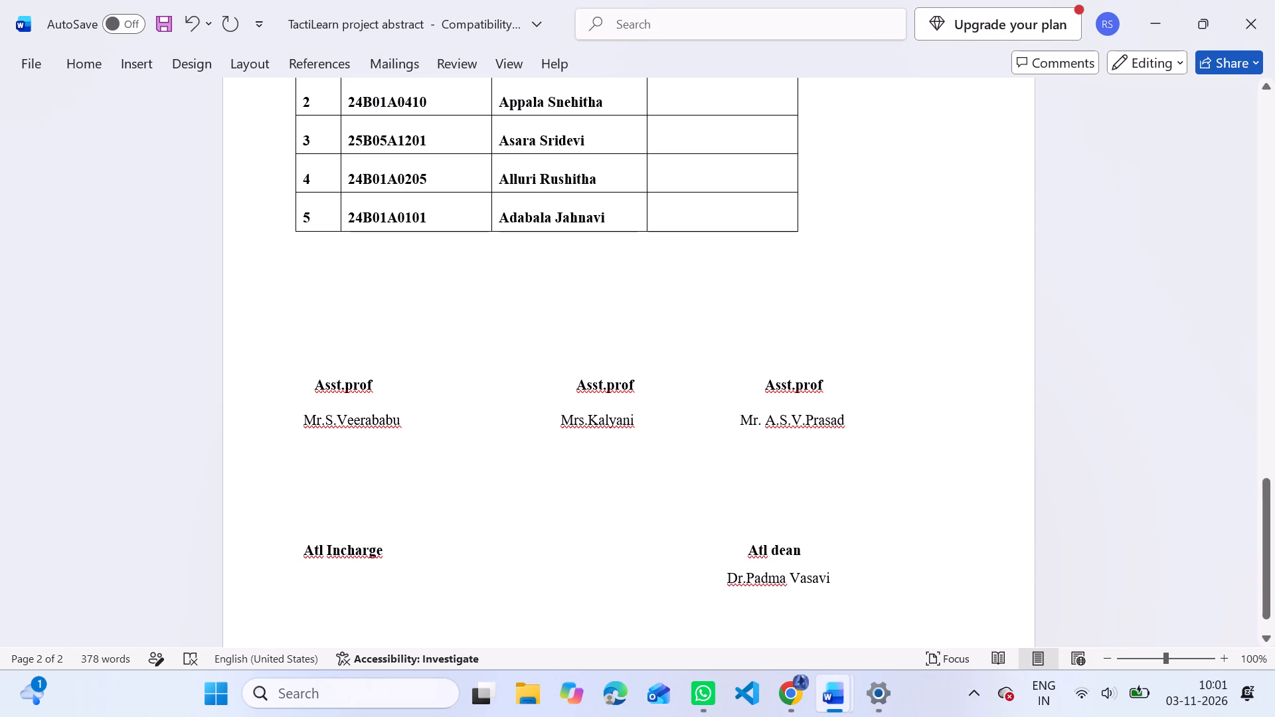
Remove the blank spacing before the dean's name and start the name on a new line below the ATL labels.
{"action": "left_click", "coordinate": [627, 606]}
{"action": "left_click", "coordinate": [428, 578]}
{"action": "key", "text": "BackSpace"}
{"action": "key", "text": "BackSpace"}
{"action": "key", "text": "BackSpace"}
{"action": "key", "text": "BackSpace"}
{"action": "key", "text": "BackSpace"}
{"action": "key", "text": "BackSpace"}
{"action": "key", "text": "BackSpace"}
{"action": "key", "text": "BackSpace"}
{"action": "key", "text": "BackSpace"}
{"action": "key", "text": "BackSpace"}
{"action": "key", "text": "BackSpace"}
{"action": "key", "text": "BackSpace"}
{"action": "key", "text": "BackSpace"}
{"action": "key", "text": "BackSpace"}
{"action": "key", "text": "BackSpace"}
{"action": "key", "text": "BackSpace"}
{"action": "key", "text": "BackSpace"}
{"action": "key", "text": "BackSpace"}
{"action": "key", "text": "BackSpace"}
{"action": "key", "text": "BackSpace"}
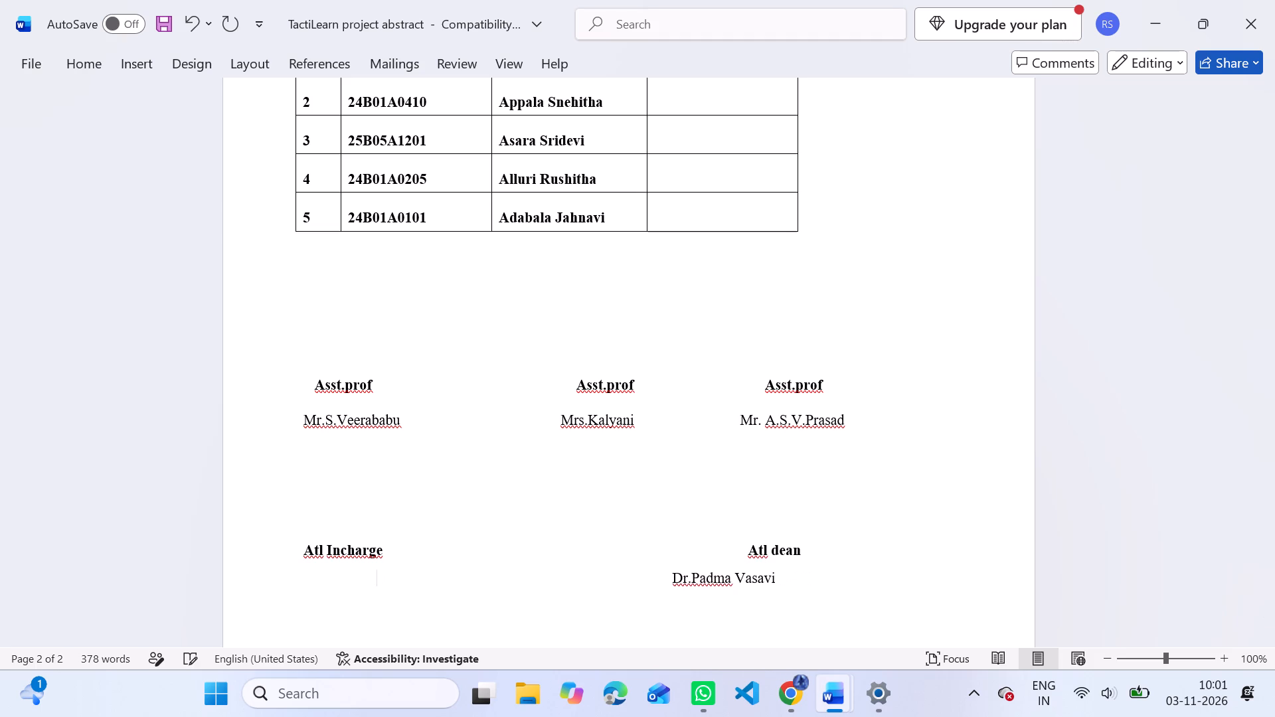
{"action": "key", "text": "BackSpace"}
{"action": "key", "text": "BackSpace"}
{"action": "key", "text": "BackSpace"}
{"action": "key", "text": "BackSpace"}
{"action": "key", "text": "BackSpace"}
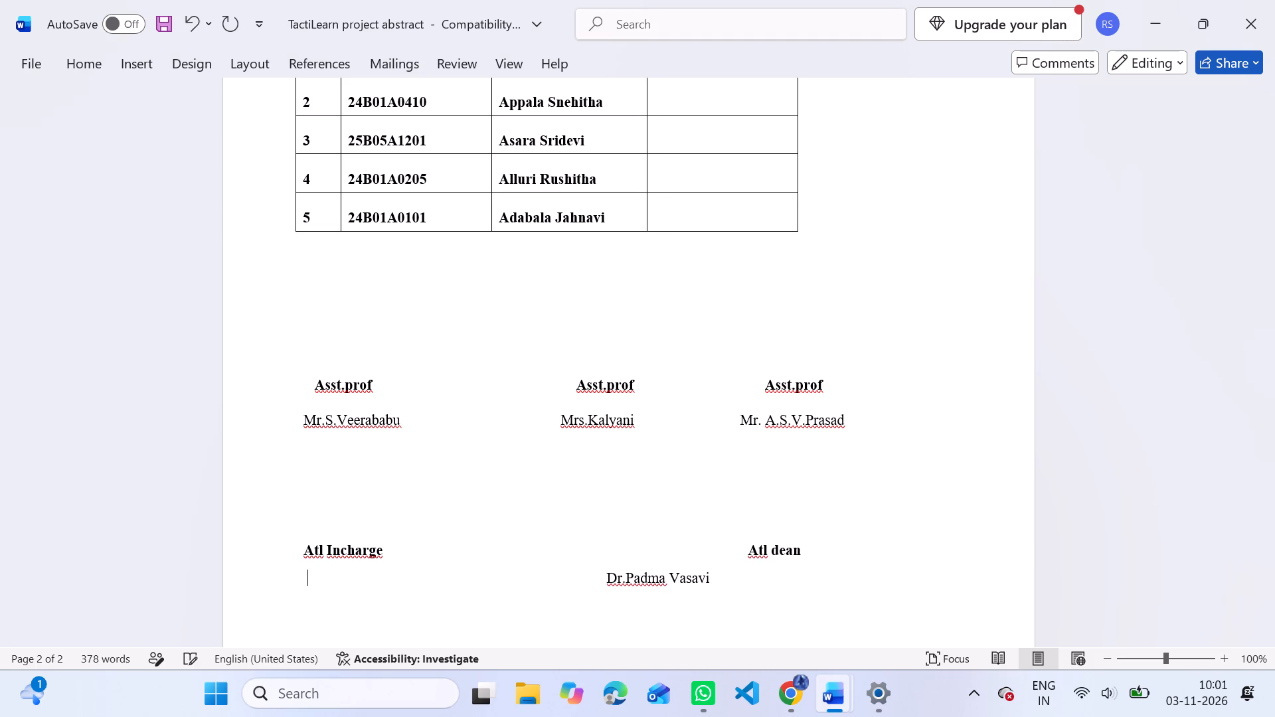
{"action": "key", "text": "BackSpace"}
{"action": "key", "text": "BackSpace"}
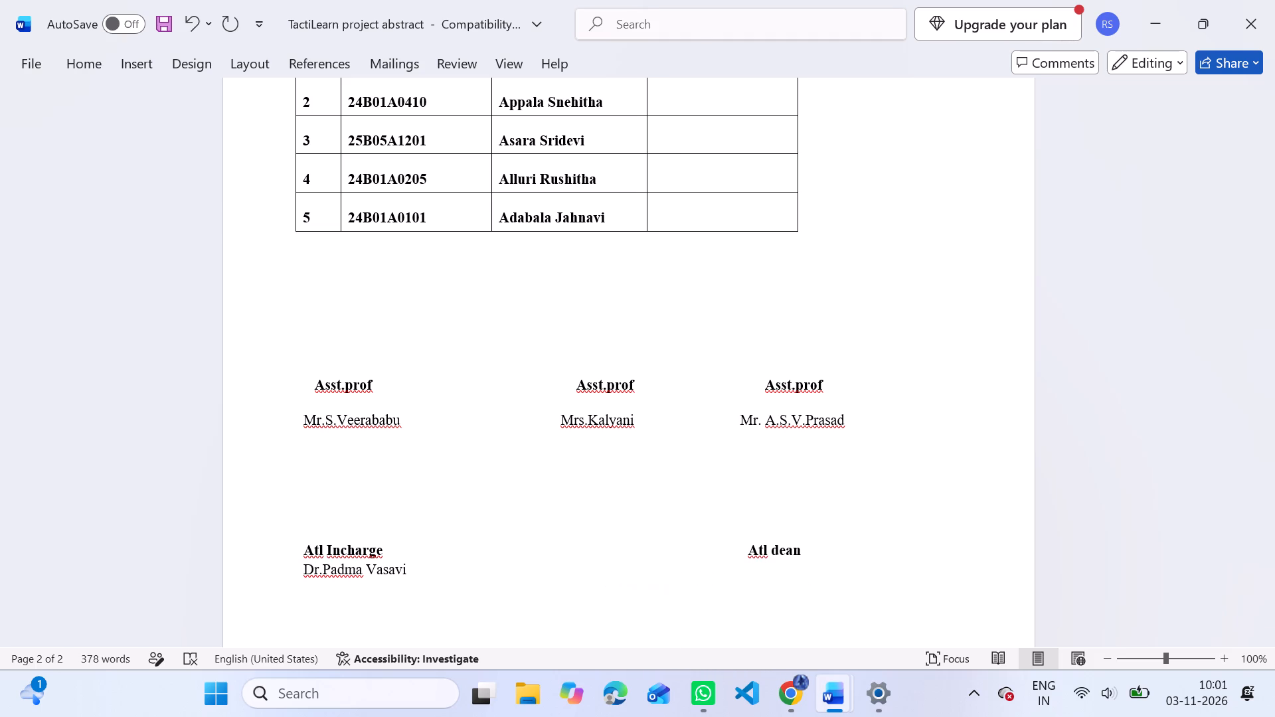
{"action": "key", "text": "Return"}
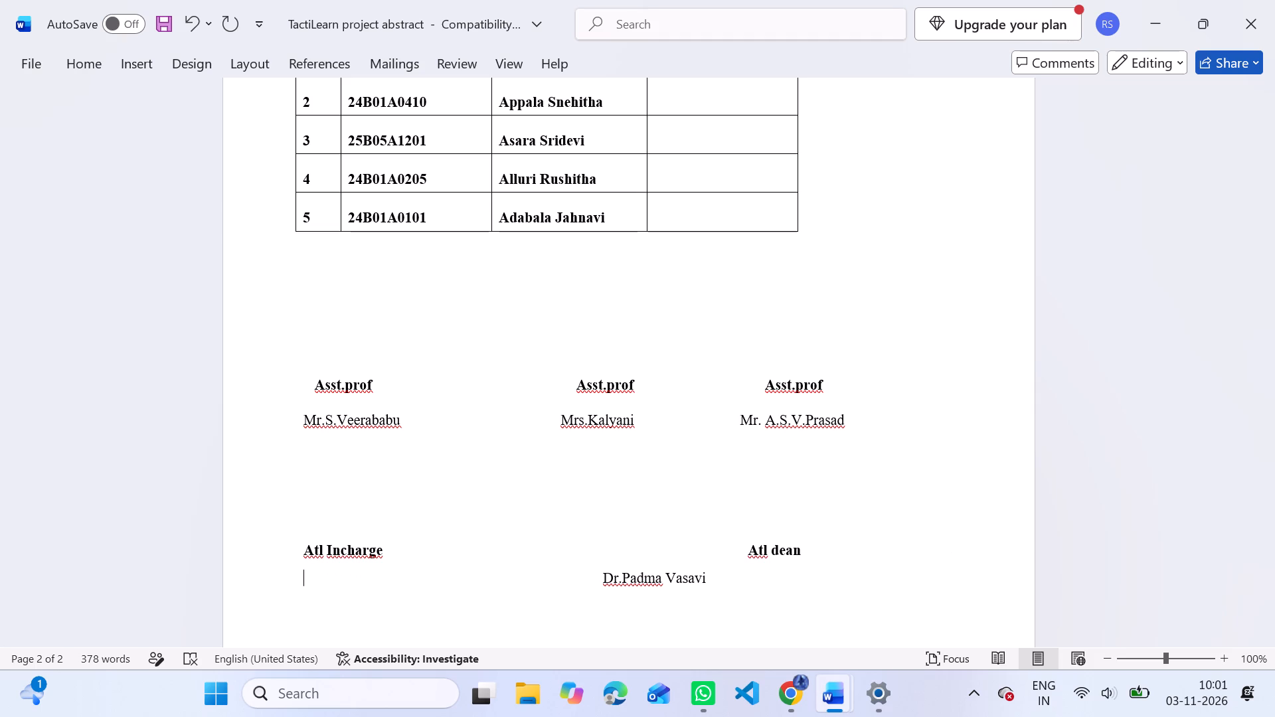
Enter the in-charge's name on the line below the "Atl Incharge" label, prefixed with "Mr.".
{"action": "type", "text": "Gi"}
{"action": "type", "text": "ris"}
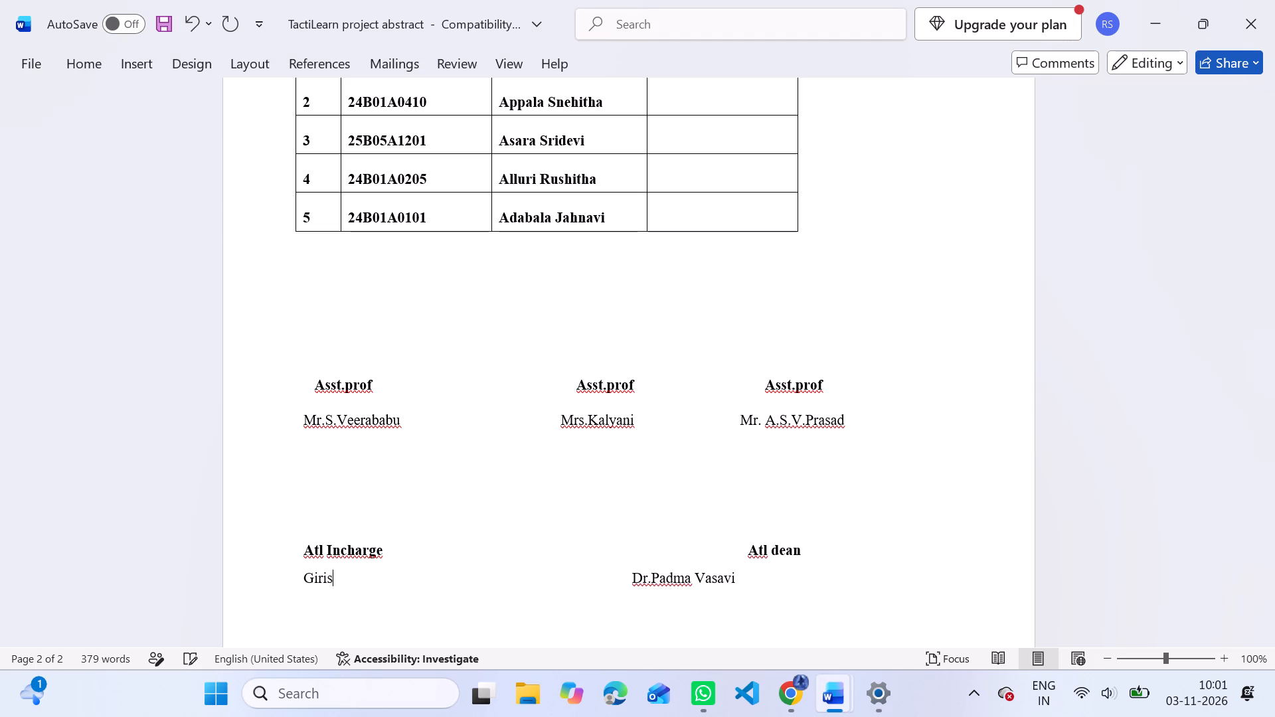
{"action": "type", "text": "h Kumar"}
{"action": "left_click", "coordinate": [306, 578]}
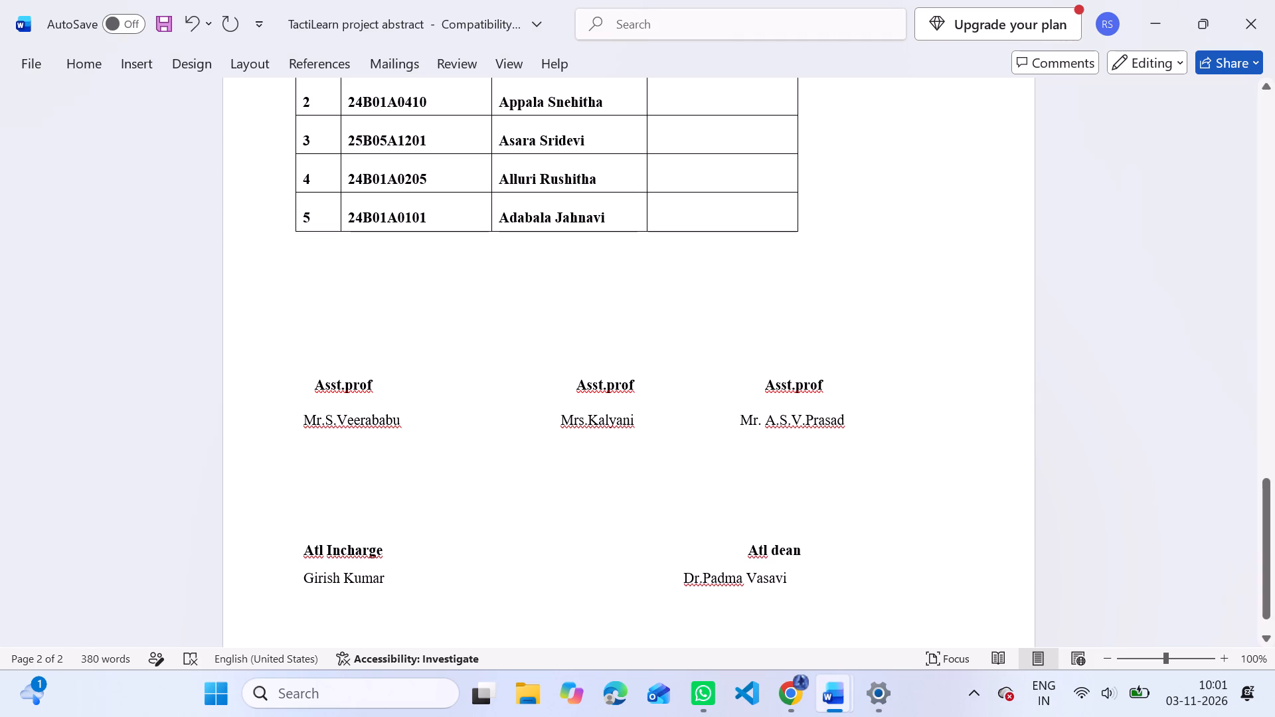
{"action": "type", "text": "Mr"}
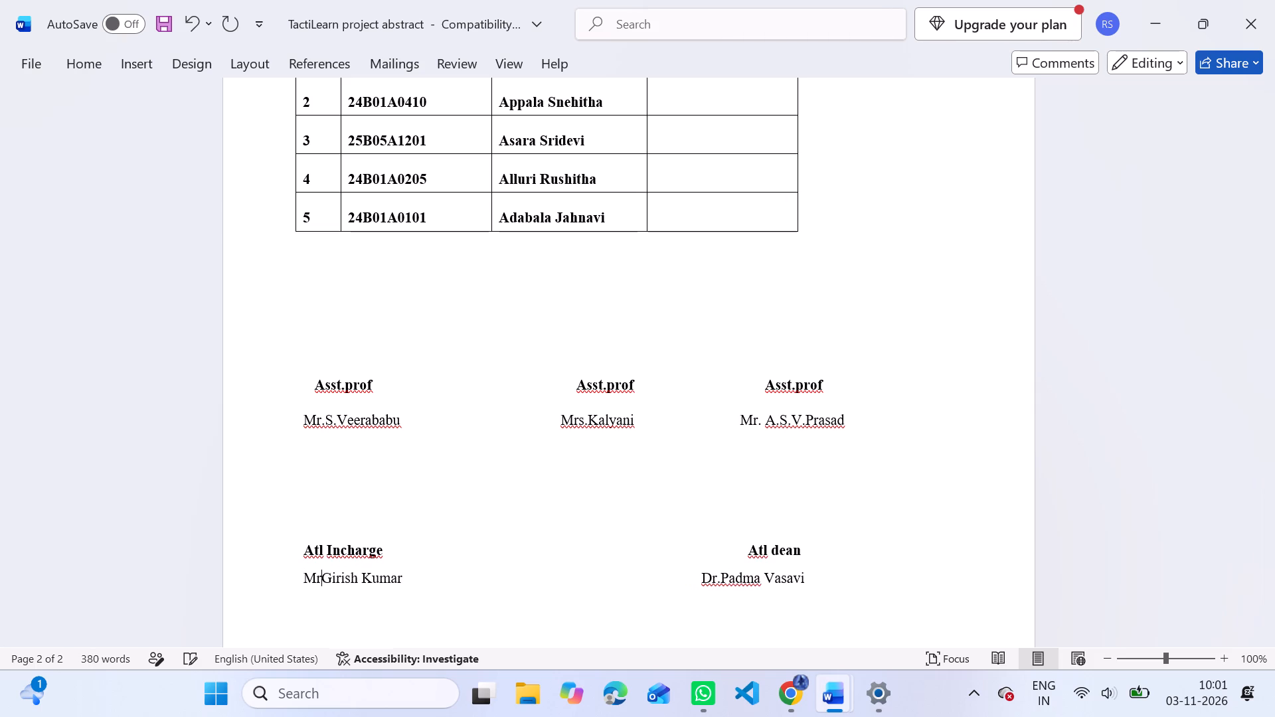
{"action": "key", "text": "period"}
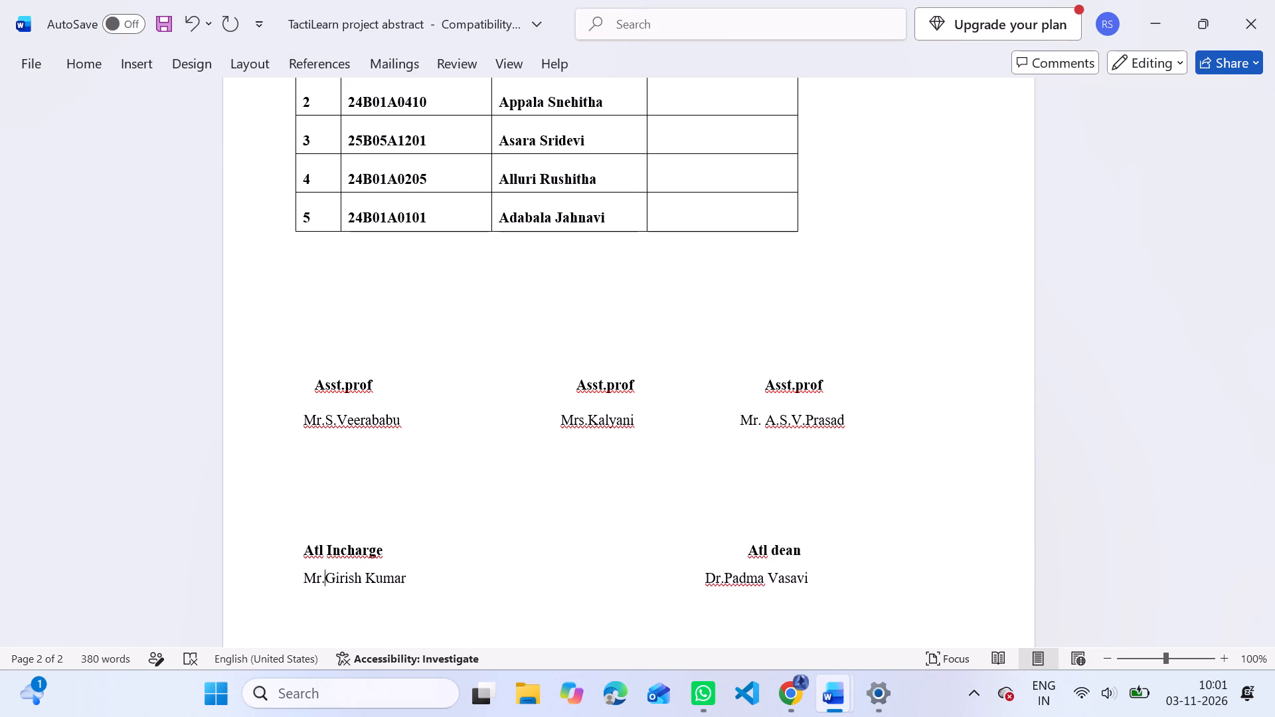
Add six spaces before the dean's name to align it beneath the "Atl dean" label.
{"action": "left_click_drag", "start_coordinate": [586, 582], "coordinate": [516, 520]}
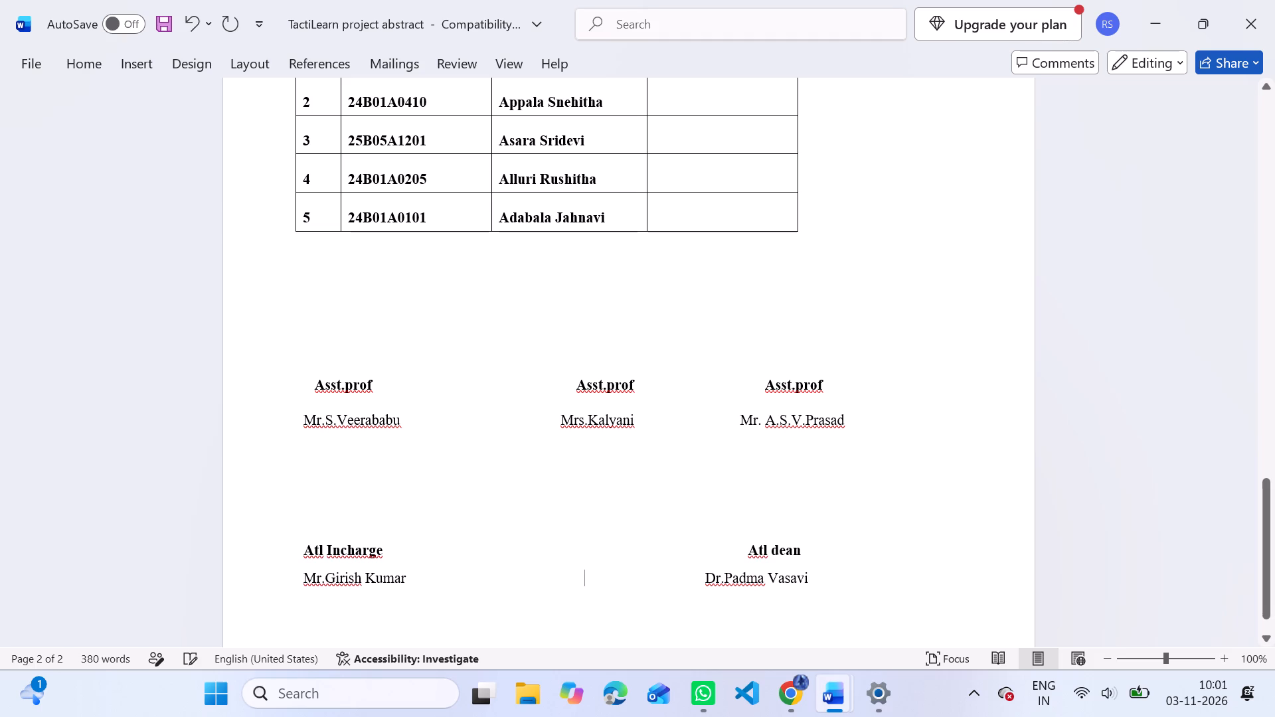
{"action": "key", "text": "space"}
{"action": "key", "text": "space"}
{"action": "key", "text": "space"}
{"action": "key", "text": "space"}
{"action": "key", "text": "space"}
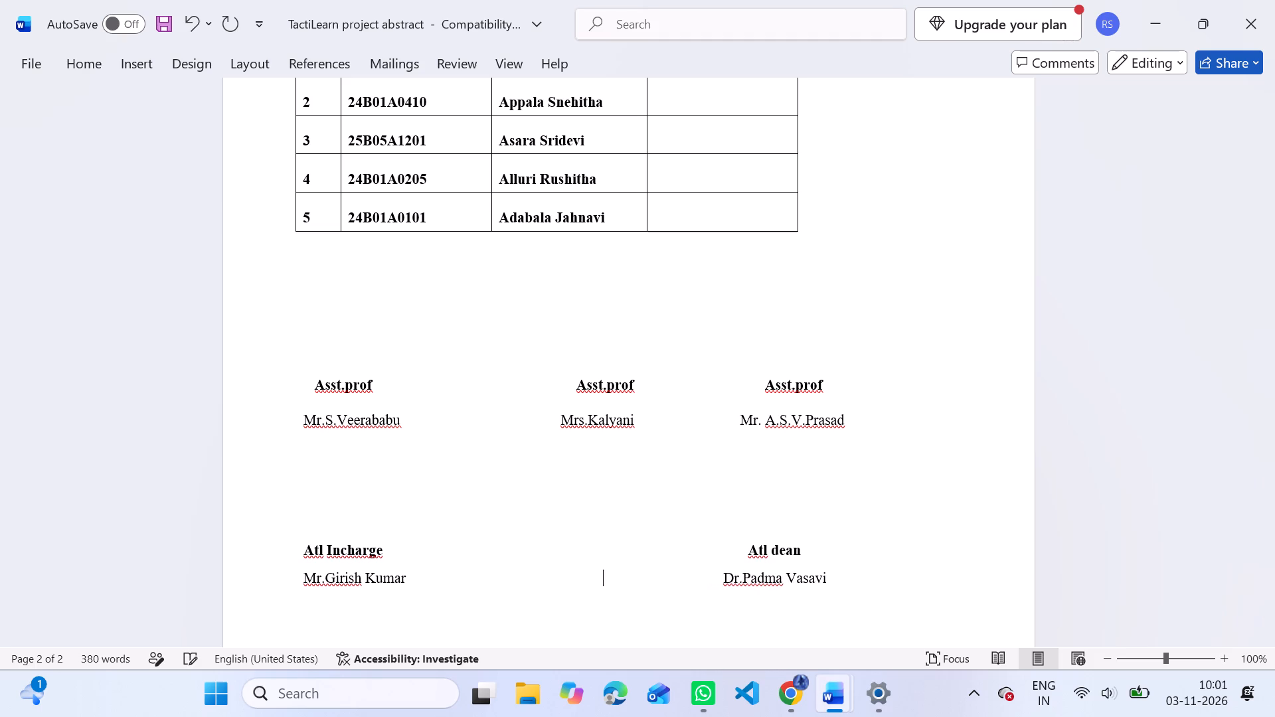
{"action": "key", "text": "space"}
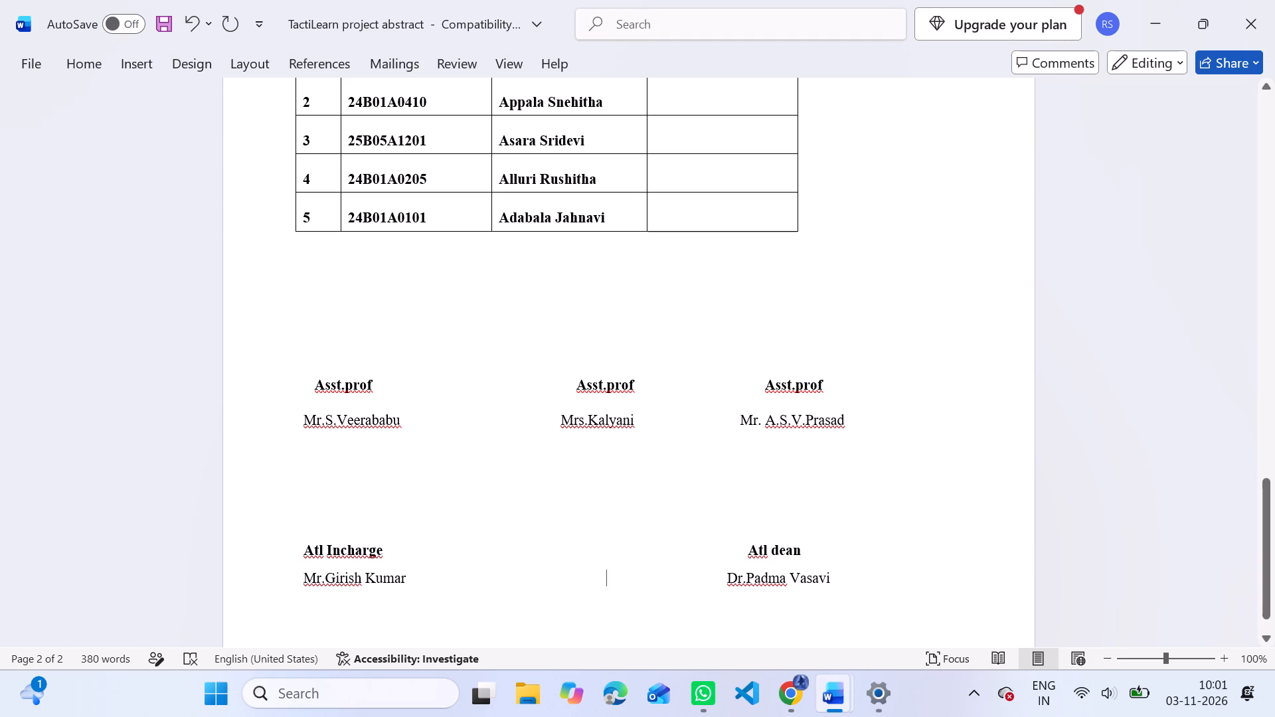
Adjust the spacing before the second and third professors' names to centre them beneath their "Asst.prof" labels.
{"action": "left_click", "coordinate": [543, 418]}
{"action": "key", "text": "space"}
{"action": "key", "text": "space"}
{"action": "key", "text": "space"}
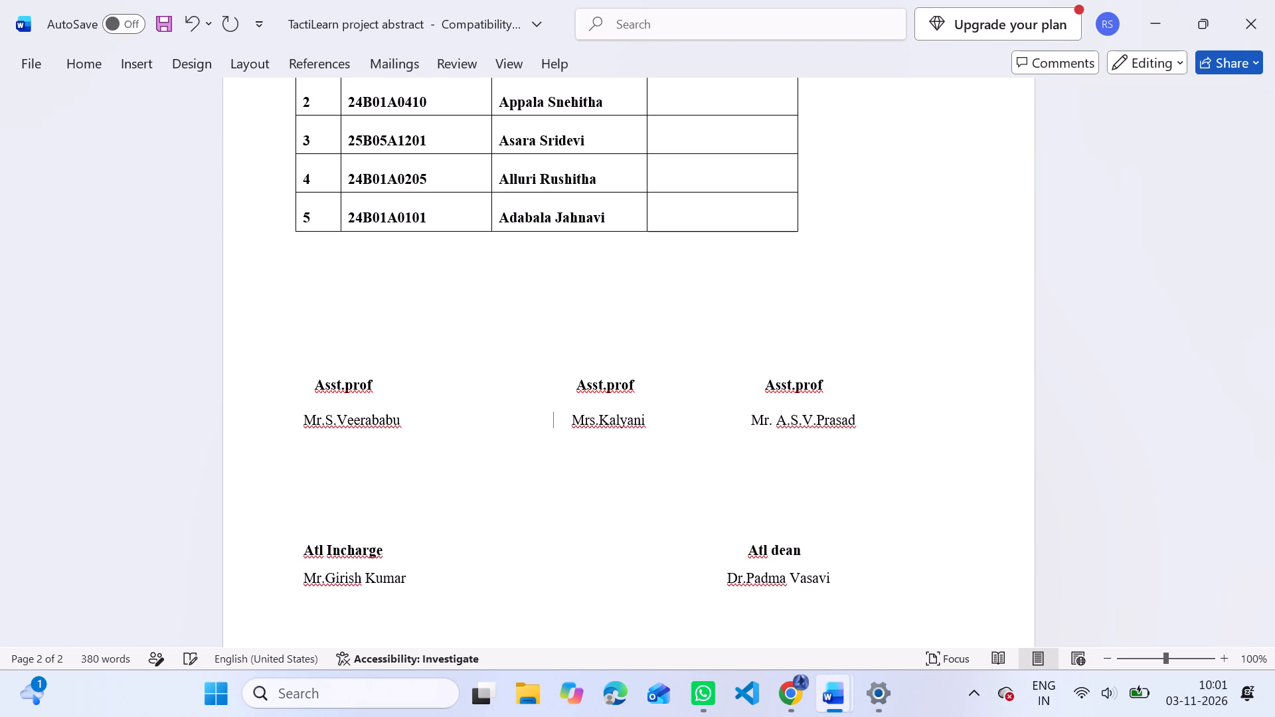
{"action": "left_click", "coordinate": [711, 416]}
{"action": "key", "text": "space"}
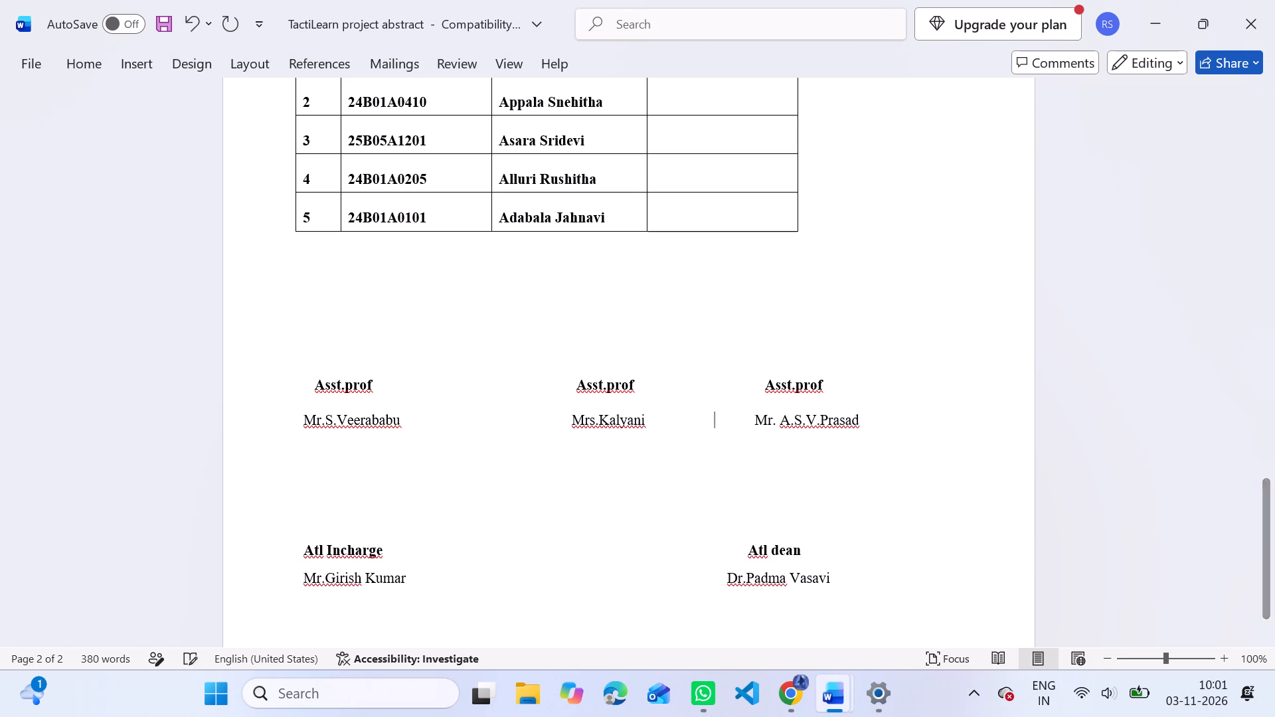
{"action": "key", "text": "BackSpace"}
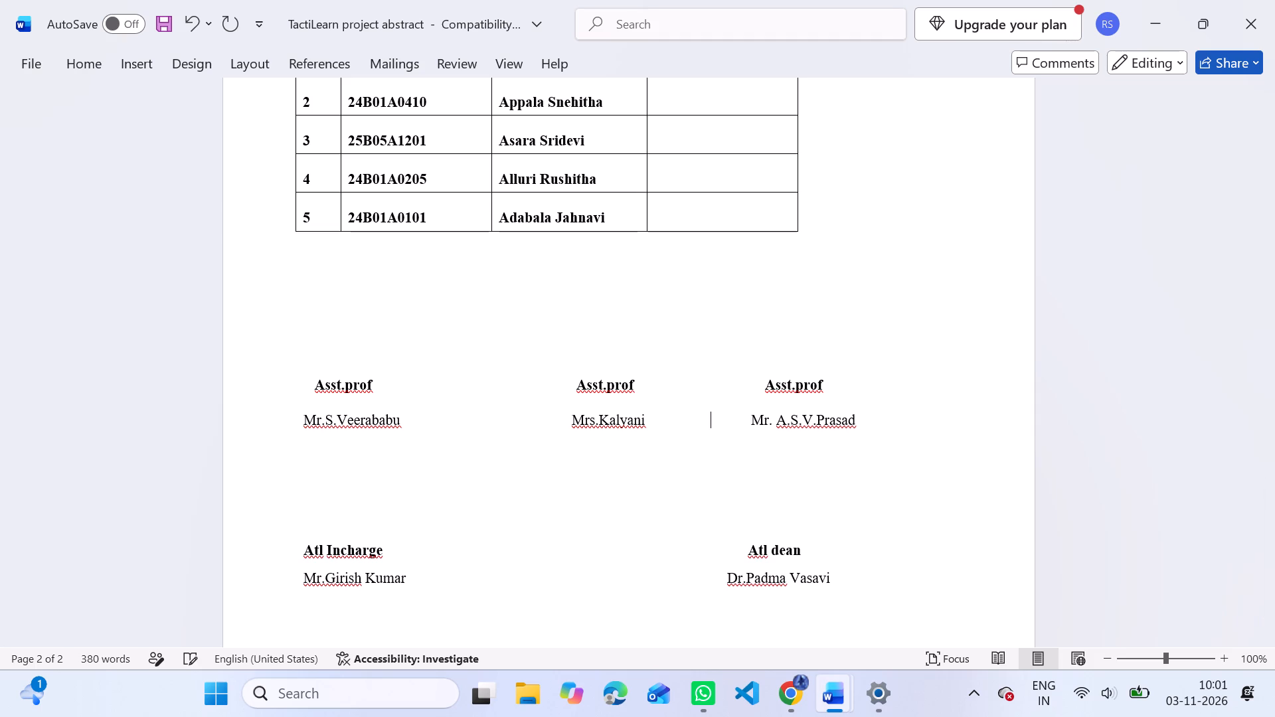
{"action": "key", "text": "BackSpace"}
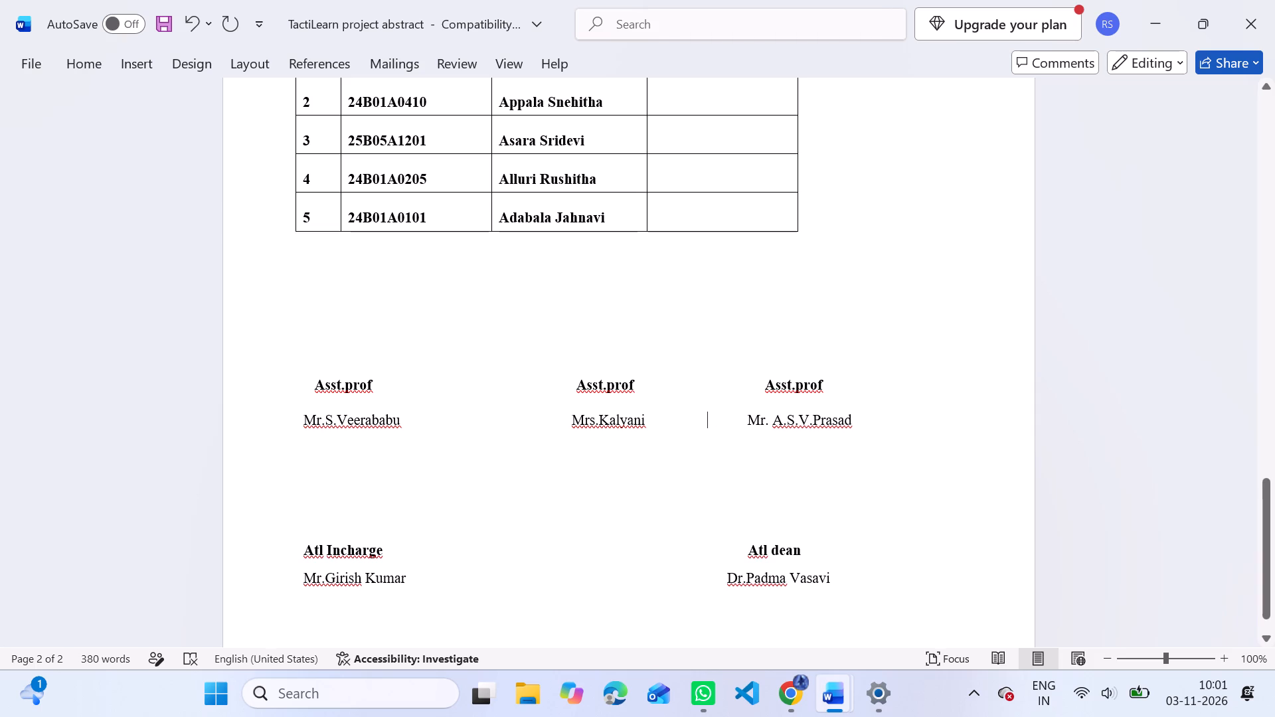
Shift the row of "Asst.prof" labels by one space, inserted before the first label.
{"action": "left_click", "coordinate": [302, 387]}
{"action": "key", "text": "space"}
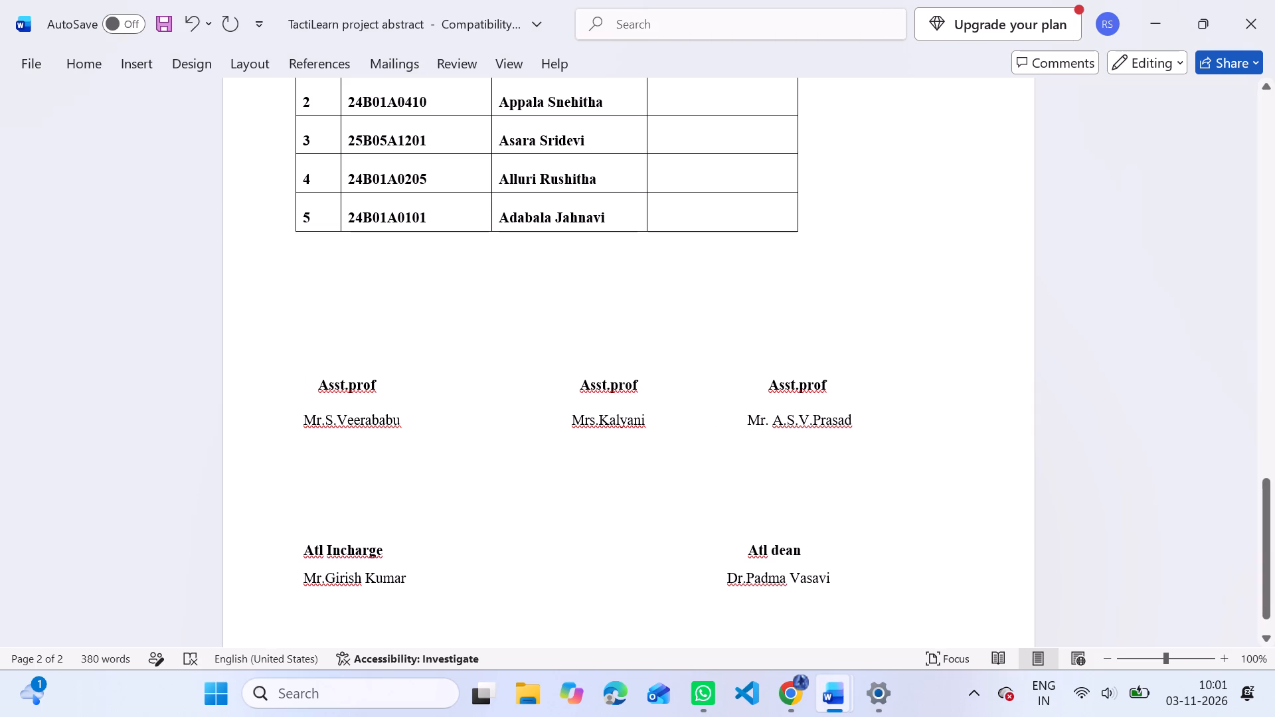
Remove one space before the second "Asst.prof" label to shift the second and third labels closer to the first.
{"action": "left_click", "coordinate": [556, 382]}
{"action": "key", "text": "BackSpace"}
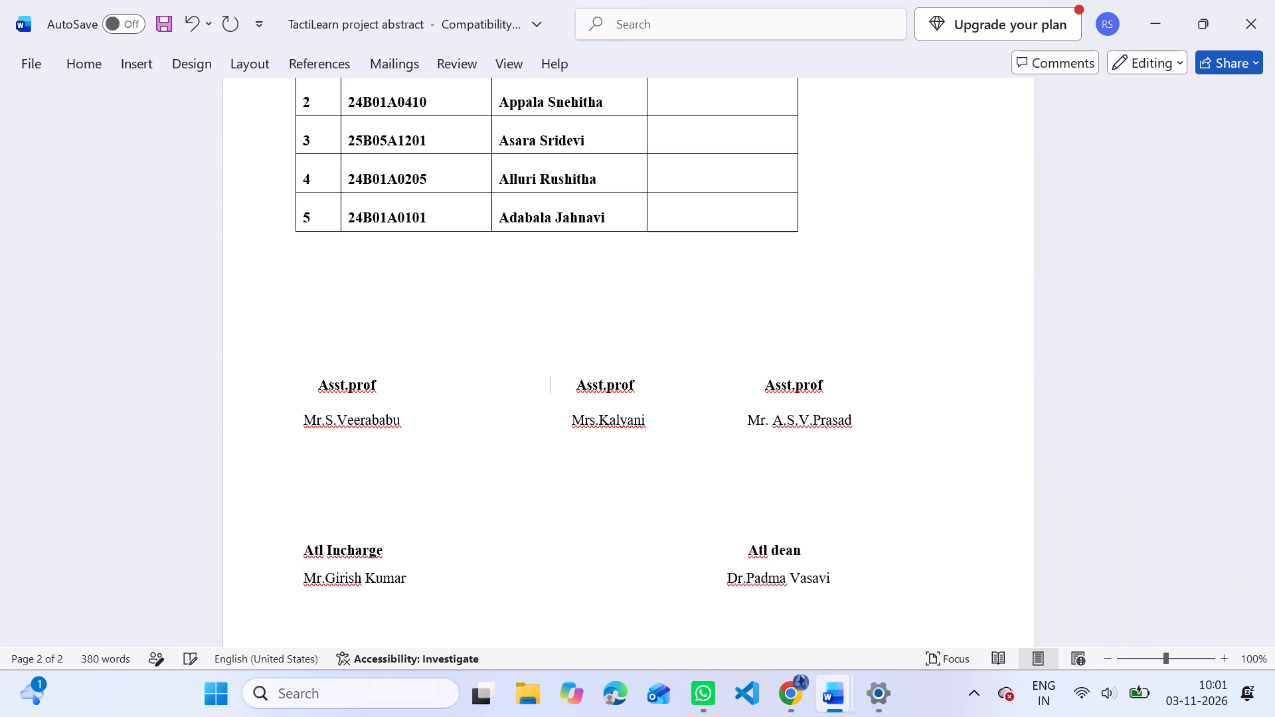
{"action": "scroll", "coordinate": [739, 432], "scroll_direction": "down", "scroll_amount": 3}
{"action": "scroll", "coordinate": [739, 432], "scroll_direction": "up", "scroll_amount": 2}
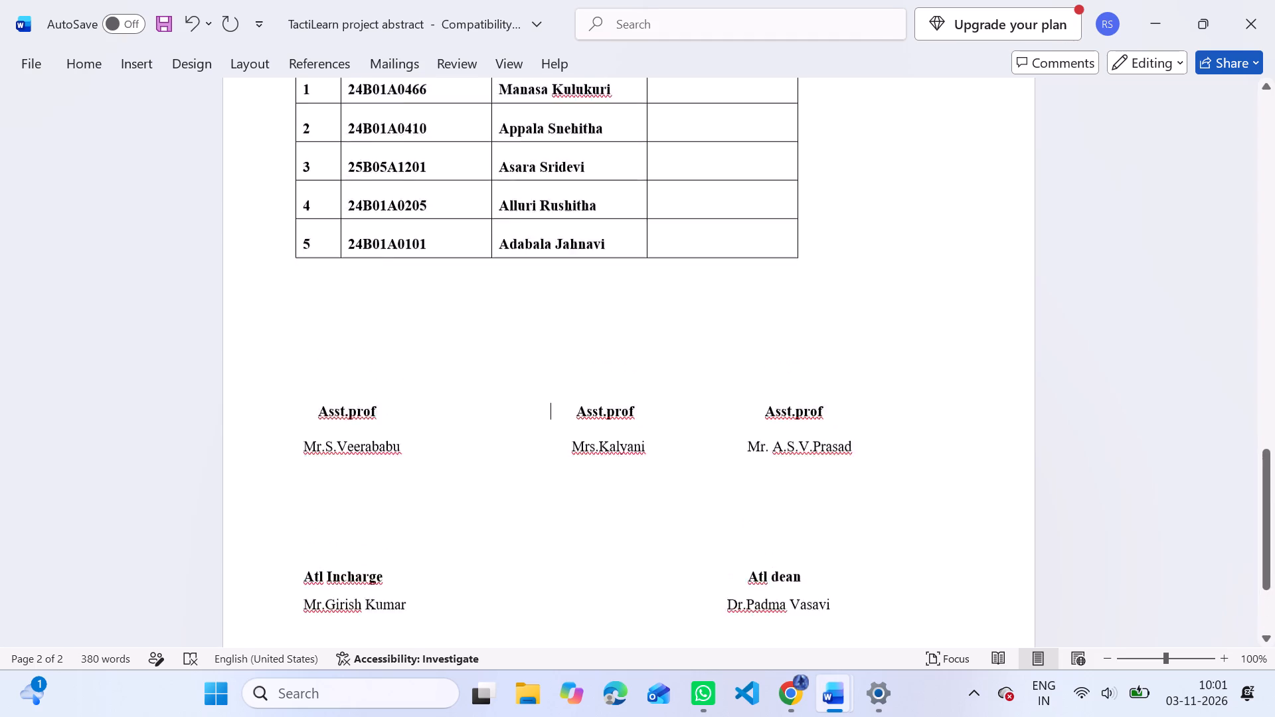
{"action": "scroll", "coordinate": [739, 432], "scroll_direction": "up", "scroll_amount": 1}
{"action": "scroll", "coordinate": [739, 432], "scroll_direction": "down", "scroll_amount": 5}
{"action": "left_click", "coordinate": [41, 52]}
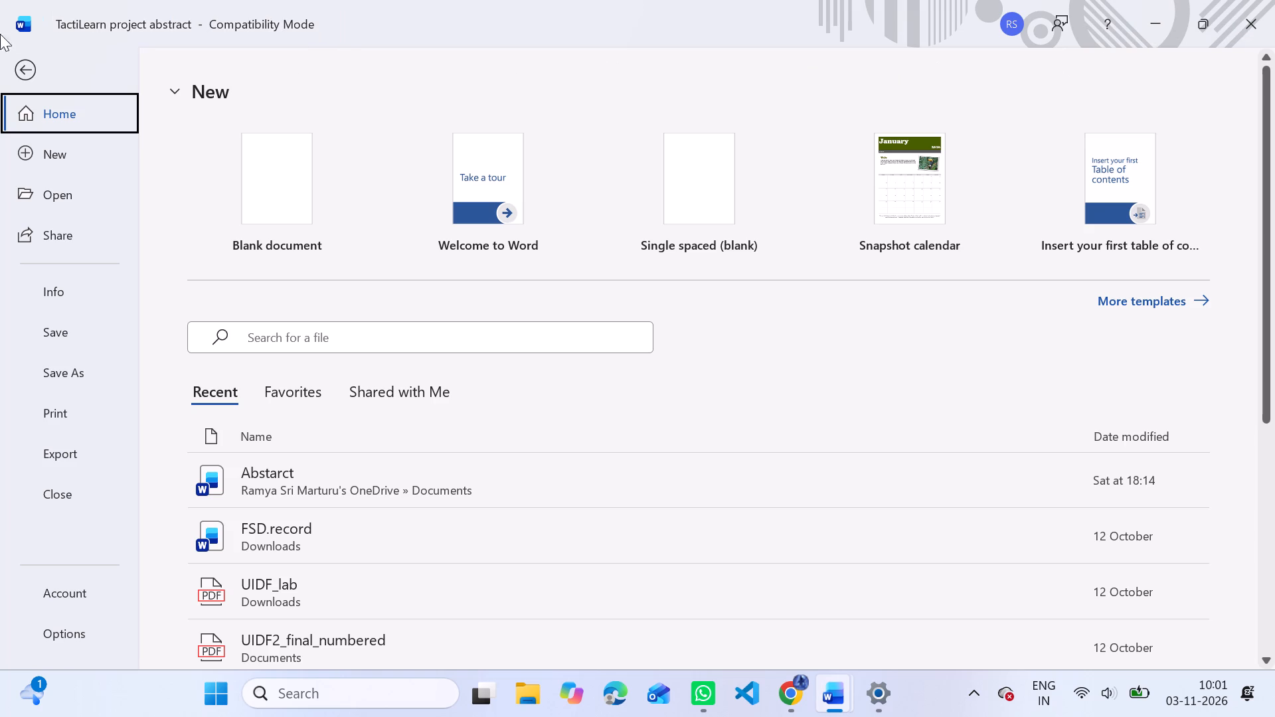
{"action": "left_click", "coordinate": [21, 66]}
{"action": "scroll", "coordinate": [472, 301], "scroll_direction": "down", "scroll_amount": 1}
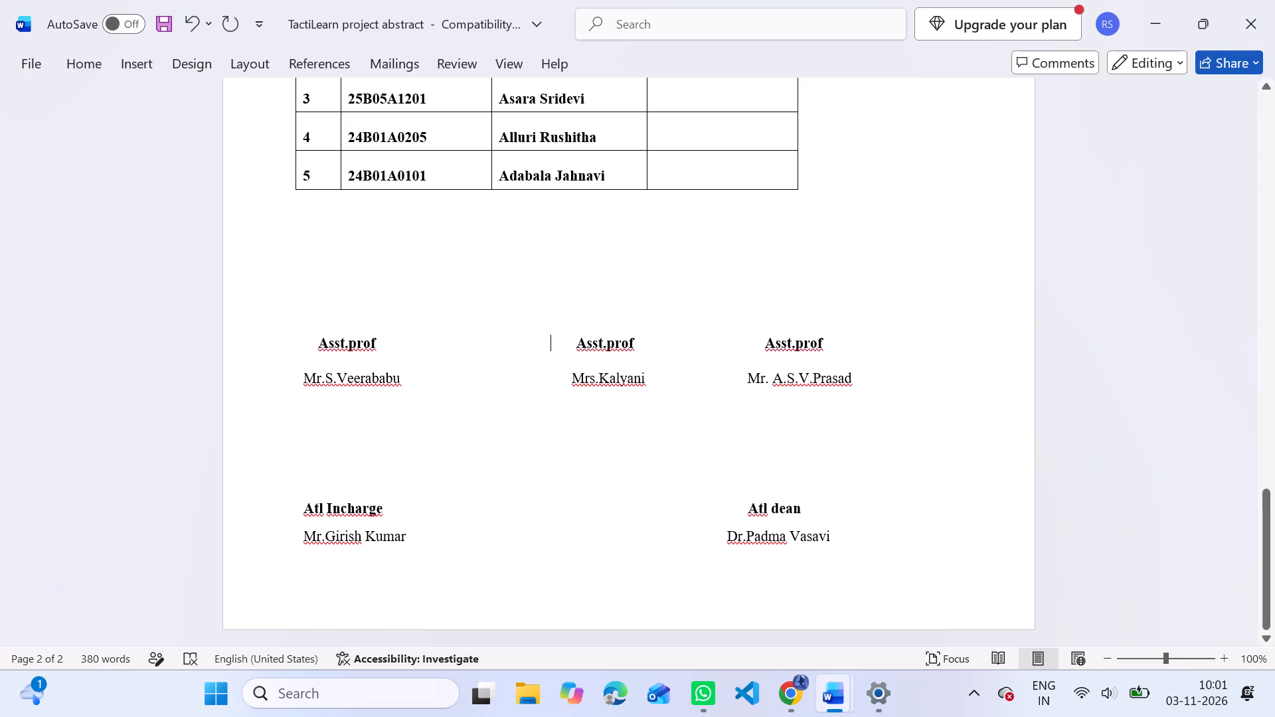
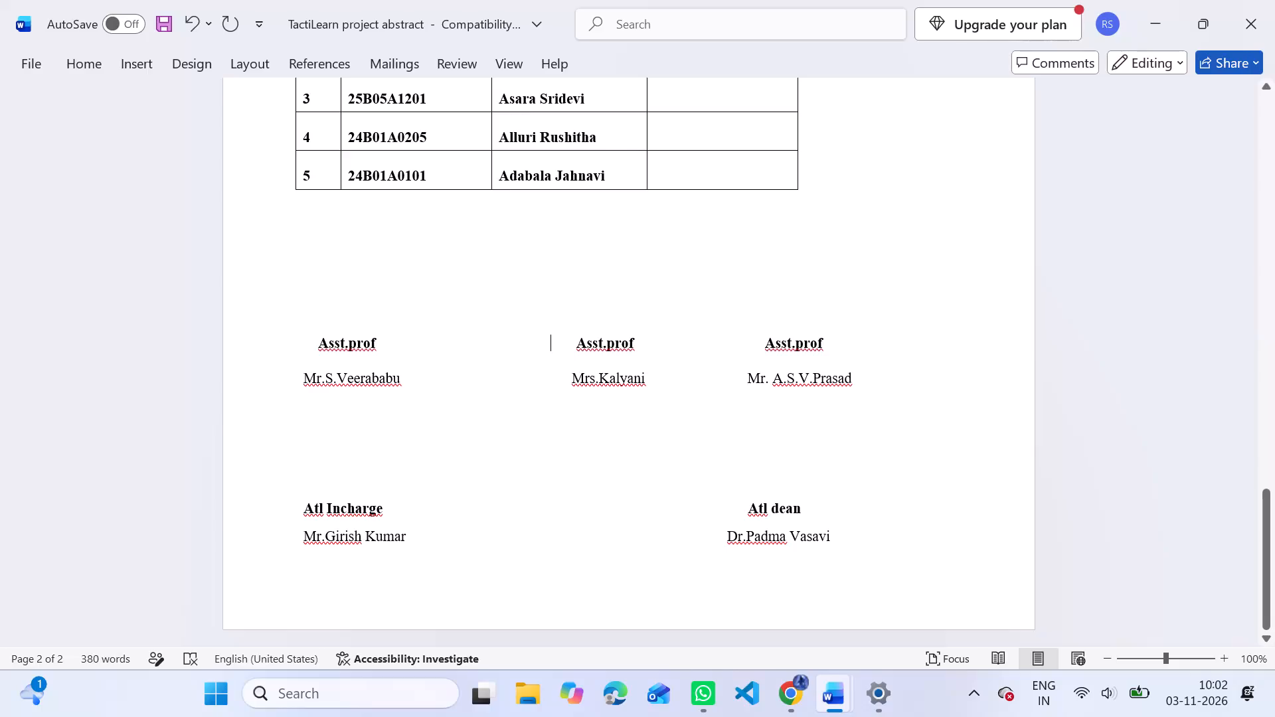
Place the text cursor on the blank line below the first assistant professor's name.
{"action": "left_click", "coordinate": [345, 412]}
Enter the department label "Mechanical.dept" on the line below the first assistant professor's name.
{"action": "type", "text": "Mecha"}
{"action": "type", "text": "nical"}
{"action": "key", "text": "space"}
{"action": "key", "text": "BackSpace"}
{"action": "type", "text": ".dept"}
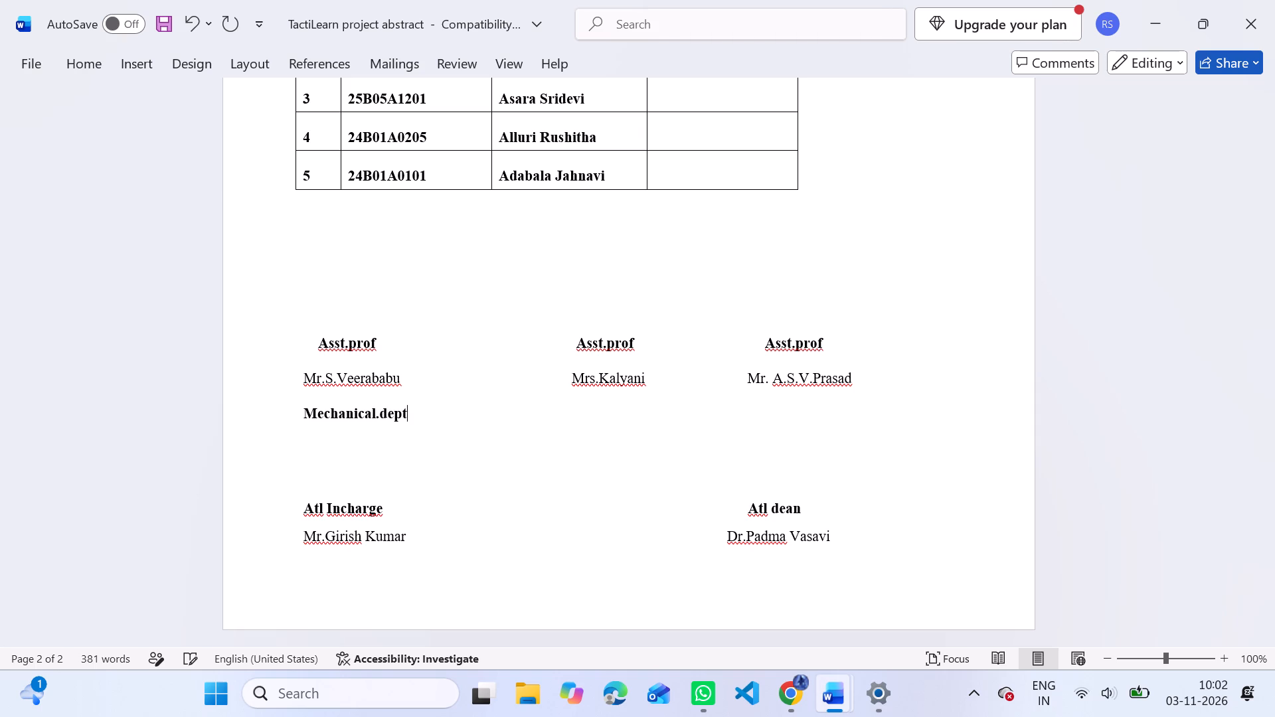
Space across the department line toward the second assistant professor's column and enter "CSE.dept" there.
{"action": "left_click", "coordinate": [589, 426]}
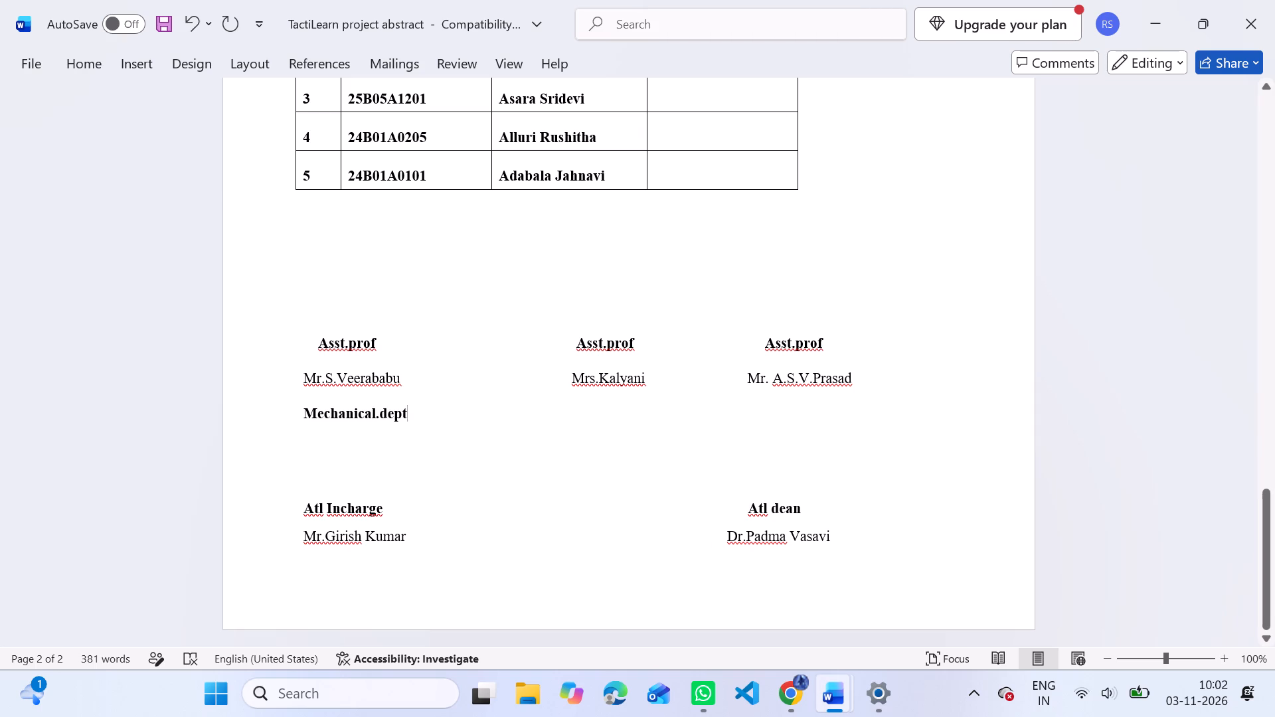
{"action": "left_click", "coordinate": [618, 426]}
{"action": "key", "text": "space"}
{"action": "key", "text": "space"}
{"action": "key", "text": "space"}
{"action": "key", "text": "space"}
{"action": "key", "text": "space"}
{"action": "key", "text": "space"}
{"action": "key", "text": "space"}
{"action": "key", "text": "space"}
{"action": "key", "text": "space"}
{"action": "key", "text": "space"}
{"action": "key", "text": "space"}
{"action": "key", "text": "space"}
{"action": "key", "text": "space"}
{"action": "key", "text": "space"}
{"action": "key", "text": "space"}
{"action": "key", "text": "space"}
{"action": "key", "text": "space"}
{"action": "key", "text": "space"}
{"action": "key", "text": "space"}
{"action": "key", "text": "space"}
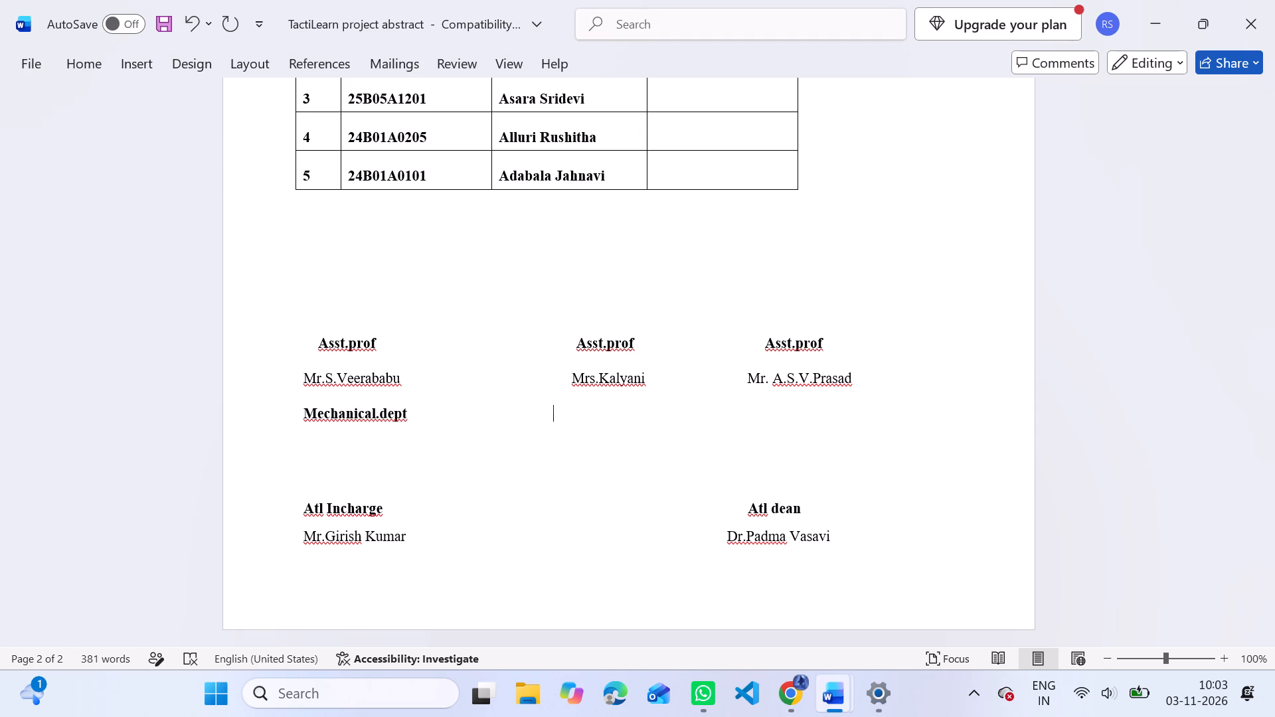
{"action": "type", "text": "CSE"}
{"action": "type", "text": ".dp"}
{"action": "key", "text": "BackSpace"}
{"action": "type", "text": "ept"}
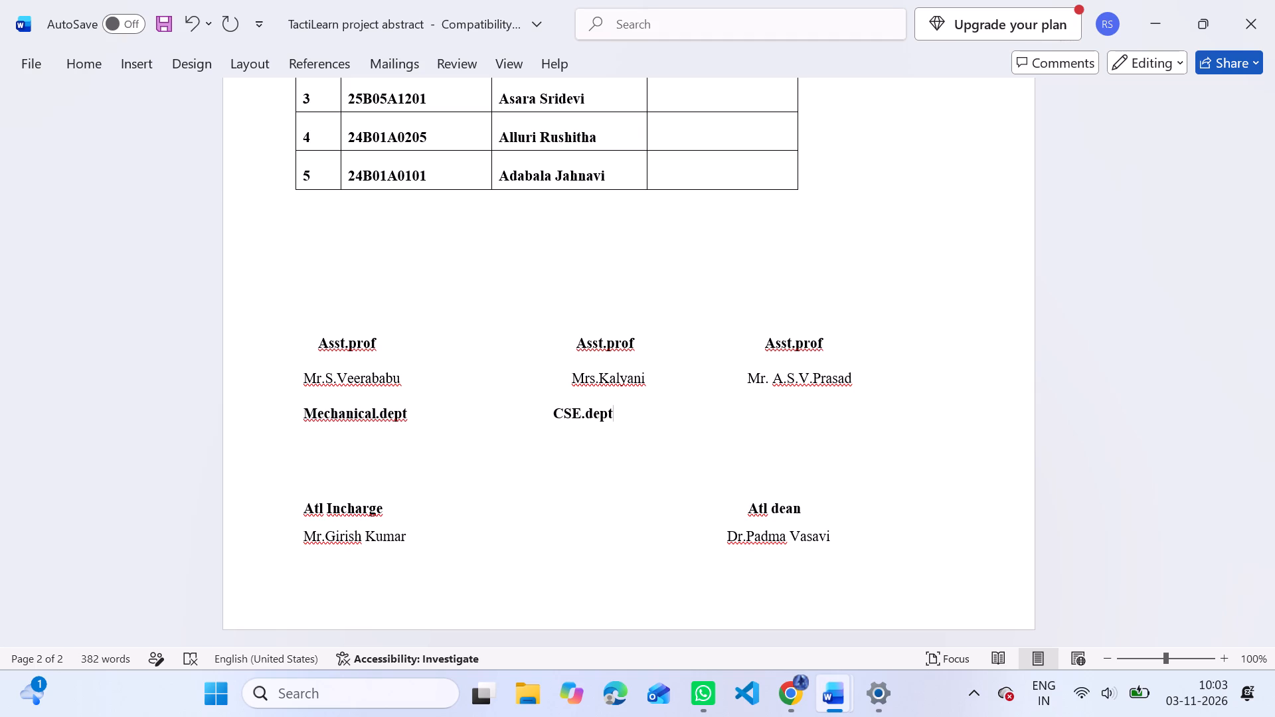
Replace "CSE" with "AIML" in the second department label so that it reads "AIML.dept".
{"action": "left_click", "coordinate": [580, 419]}
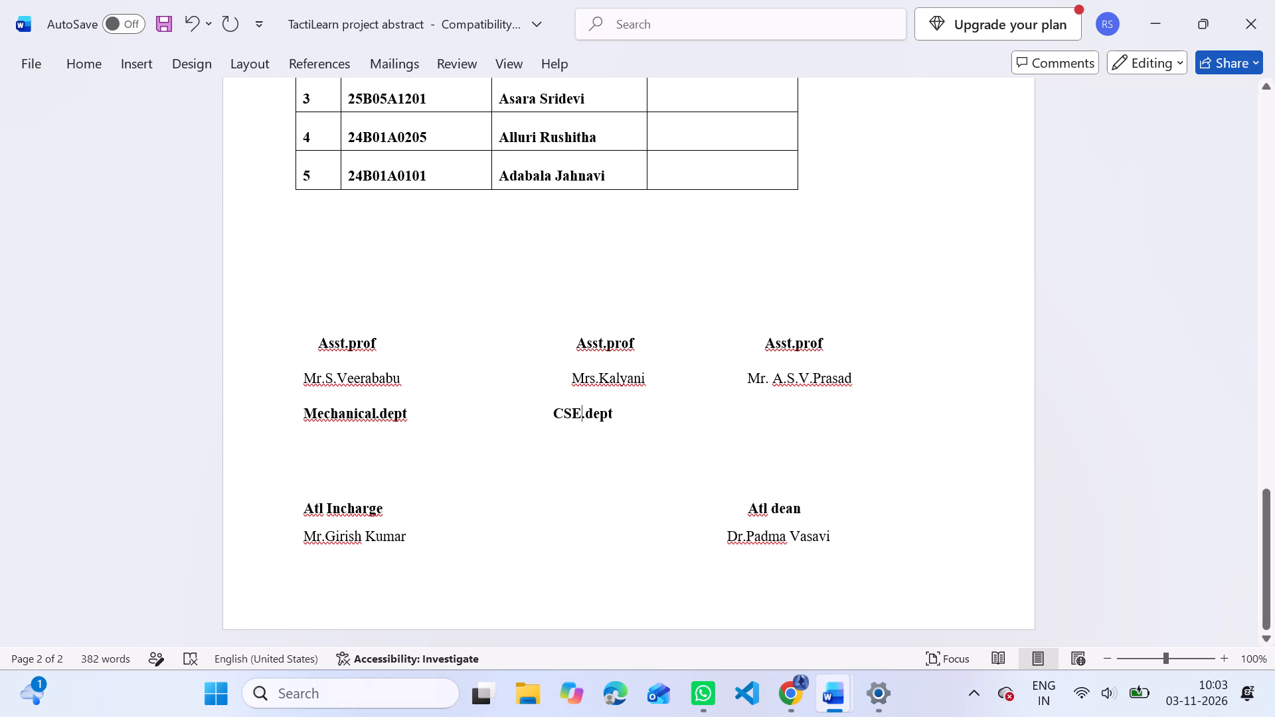
{"action": "key", "text": "BackSpace"}
{"action": "key", "text": "BackSpace"}
{"action": "key", "text": "BackSpace"}
{"action": "key", "text": "BackSpace"}
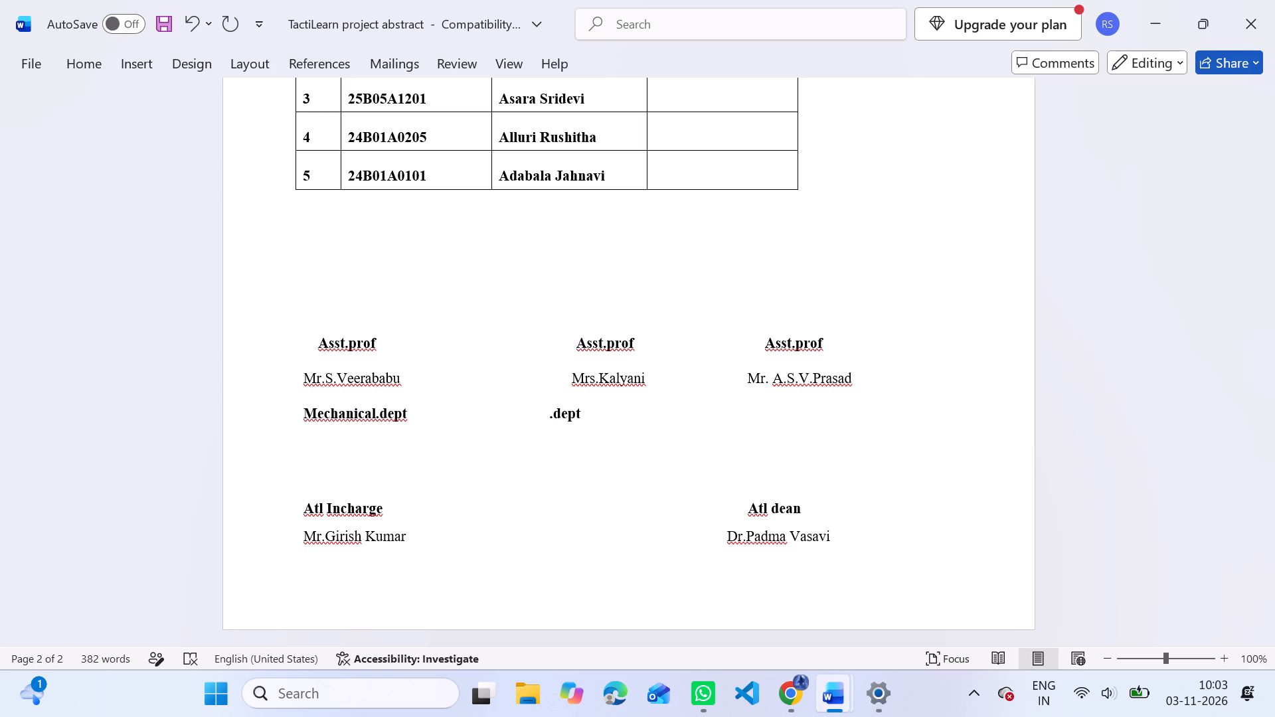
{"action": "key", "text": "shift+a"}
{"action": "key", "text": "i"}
{"action": "key", "text": "BackSpace"}
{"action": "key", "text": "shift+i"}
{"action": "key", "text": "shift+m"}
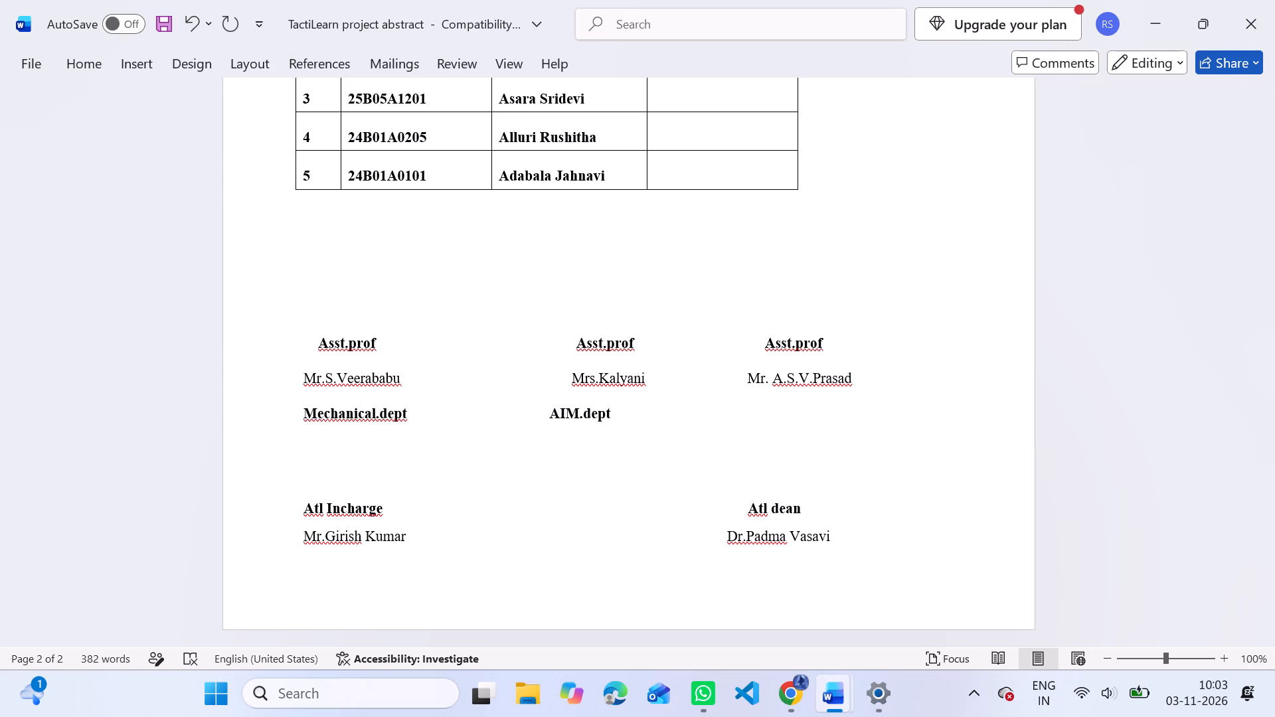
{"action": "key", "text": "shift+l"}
Insert six spaces before "AIML.dept" to align it under the second assistant professor's name.
{"action": "left_click", "coordinate": [539, 415]}
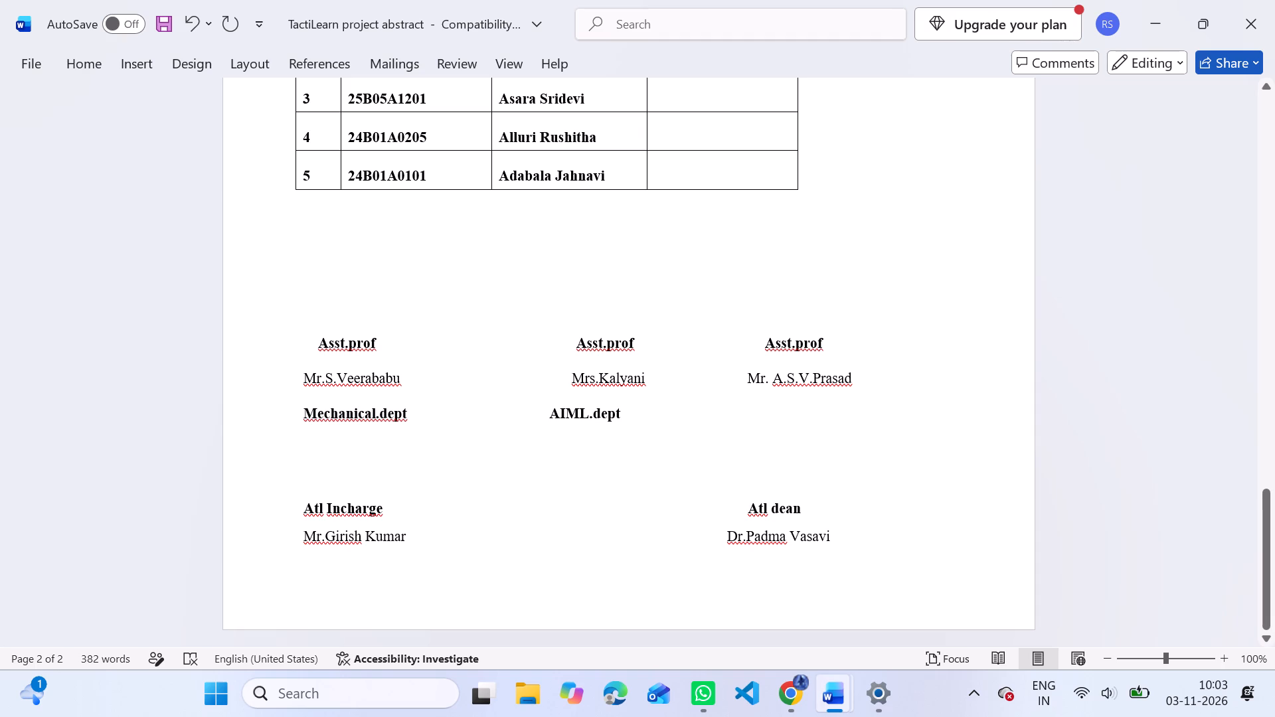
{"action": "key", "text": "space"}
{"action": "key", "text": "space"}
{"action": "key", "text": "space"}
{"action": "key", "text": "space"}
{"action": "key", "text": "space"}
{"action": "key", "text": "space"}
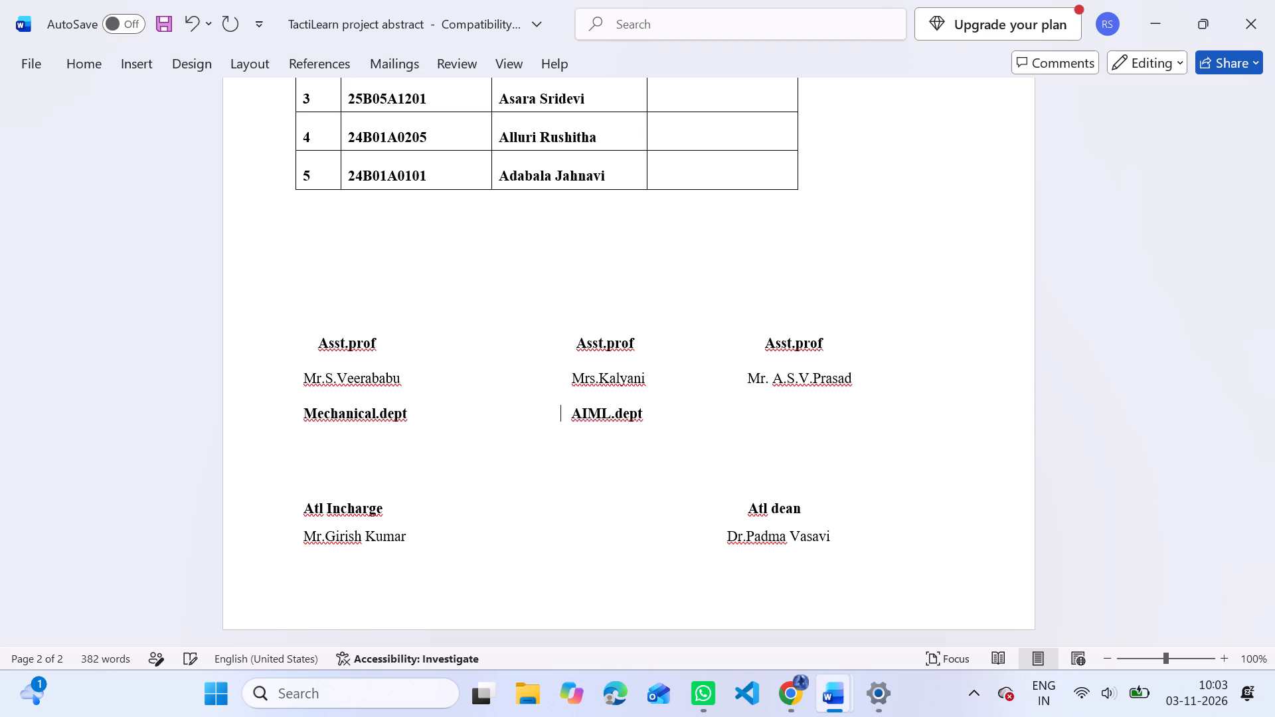
Add blank spacing after "AIML.dept" toward the column of the third assistant professor on the department line.
{"action": "left_click", "coordinate": [741, 413]}
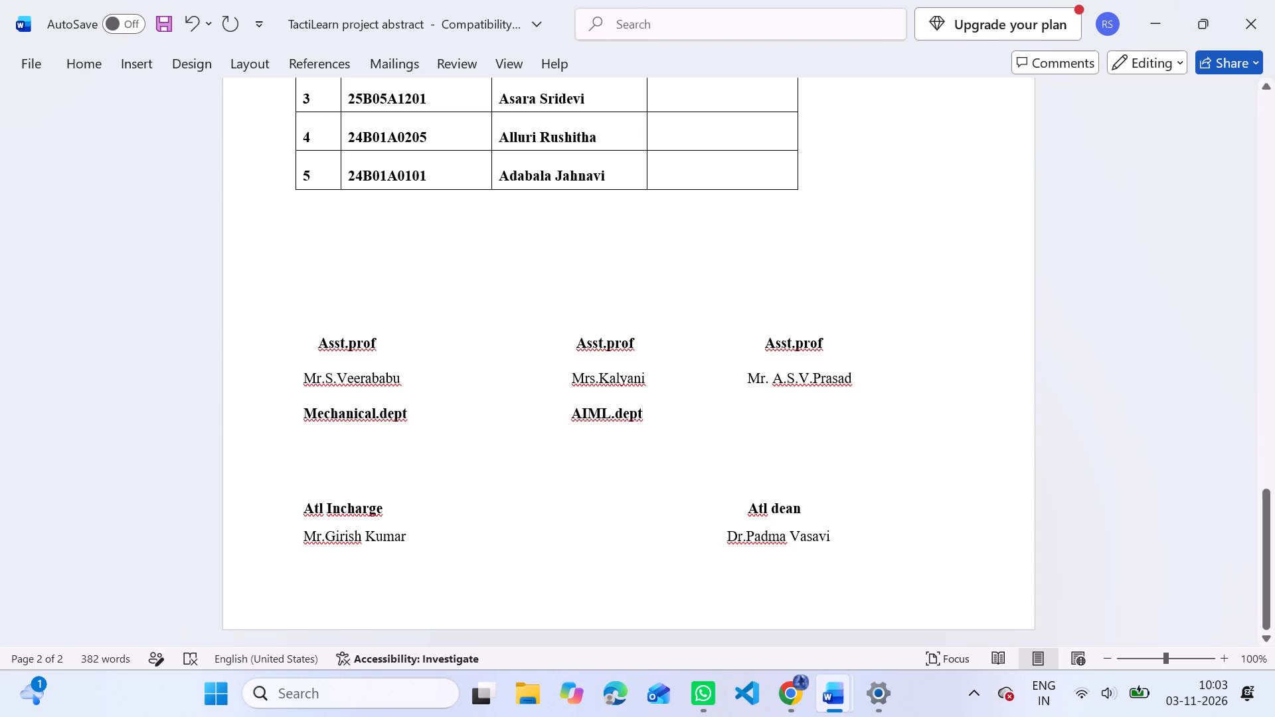
{"action": "left_click", "coordinate": [776, 422]}
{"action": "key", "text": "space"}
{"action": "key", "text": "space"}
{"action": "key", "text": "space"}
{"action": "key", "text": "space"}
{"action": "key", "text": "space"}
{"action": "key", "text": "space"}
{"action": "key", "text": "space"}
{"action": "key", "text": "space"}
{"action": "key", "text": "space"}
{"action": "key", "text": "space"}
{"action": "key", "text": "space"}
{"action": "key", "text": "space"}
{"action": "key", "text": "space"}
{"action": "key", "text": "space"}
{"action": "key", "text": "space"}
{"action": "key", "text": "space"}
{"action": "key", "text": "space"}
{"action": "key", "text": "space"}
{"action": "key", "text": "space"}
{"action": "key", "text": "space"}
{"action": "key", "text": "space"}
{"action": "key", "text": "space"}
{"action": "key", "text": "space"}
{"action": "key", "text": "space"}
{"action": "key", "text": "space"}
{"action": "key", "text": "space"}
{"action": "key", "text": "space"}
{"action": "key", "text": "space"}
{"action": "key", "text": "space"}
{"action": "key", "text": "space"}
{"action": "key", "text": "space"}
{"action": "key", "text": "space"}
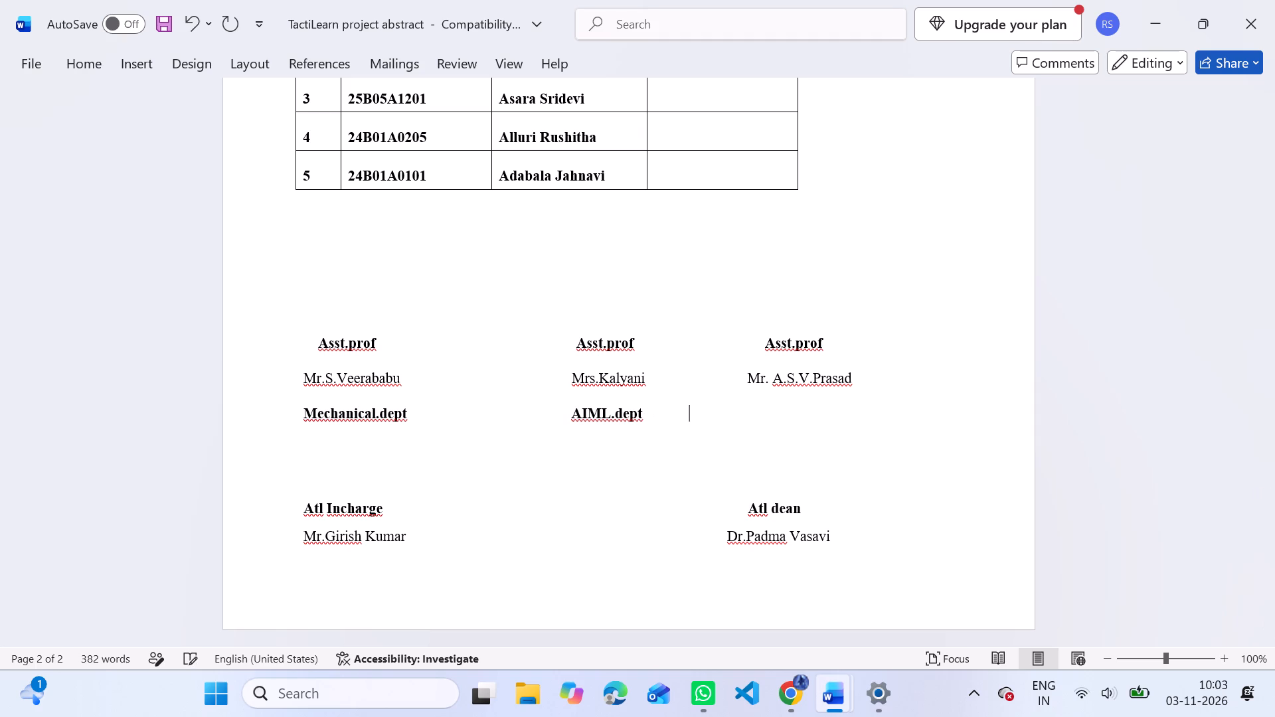